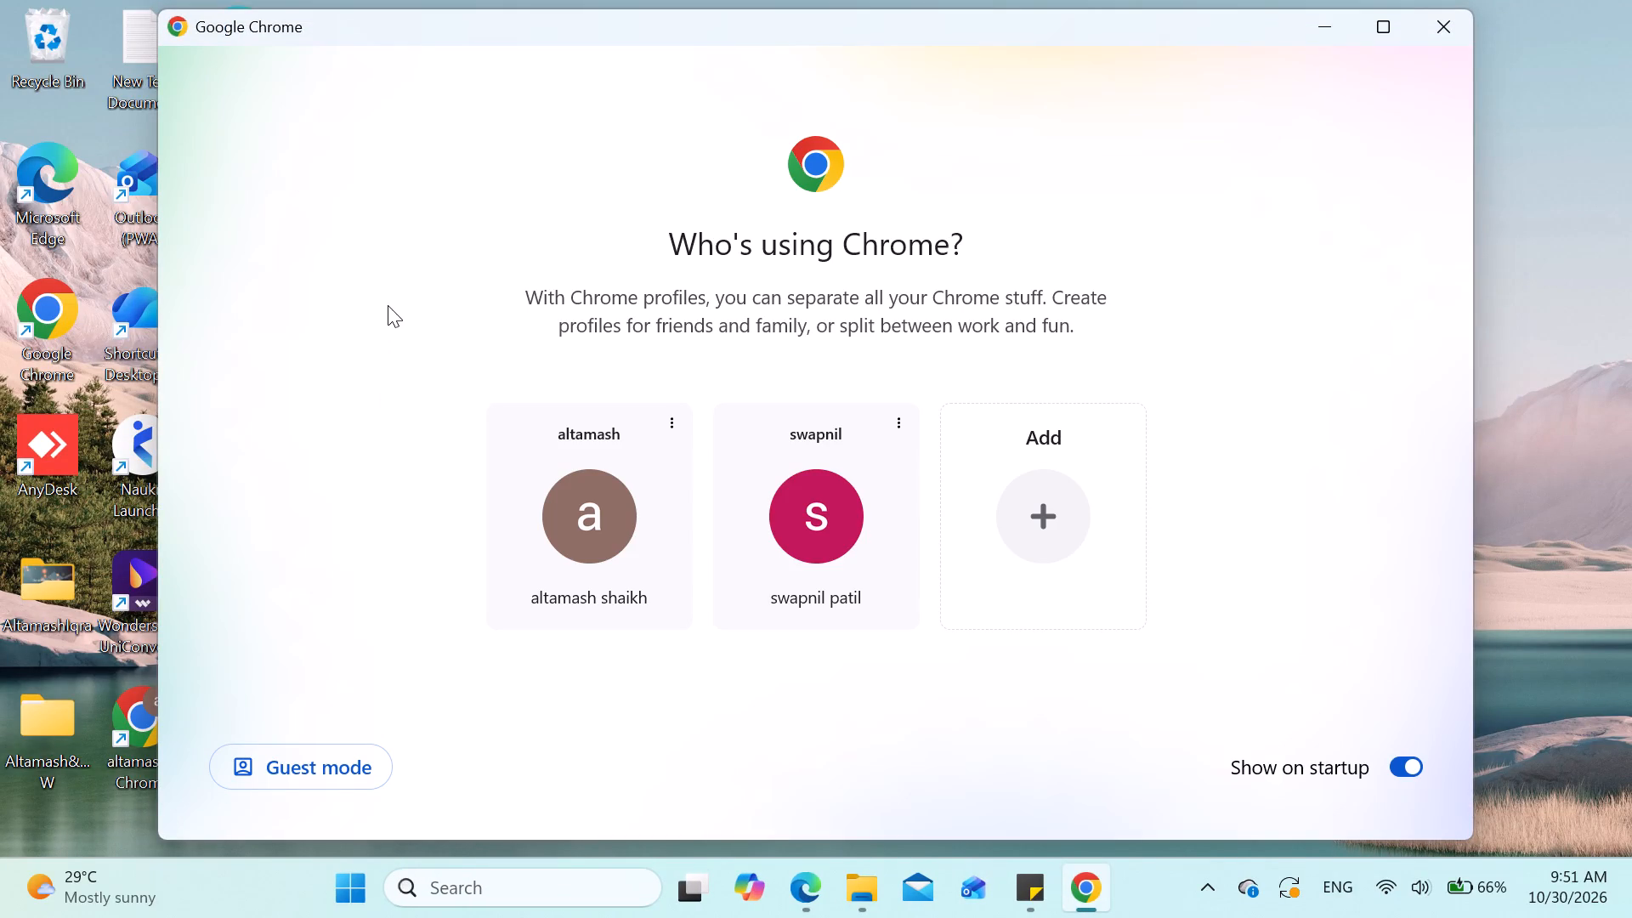
Open the browser with the first listed existing user profile.
click(615, 530)
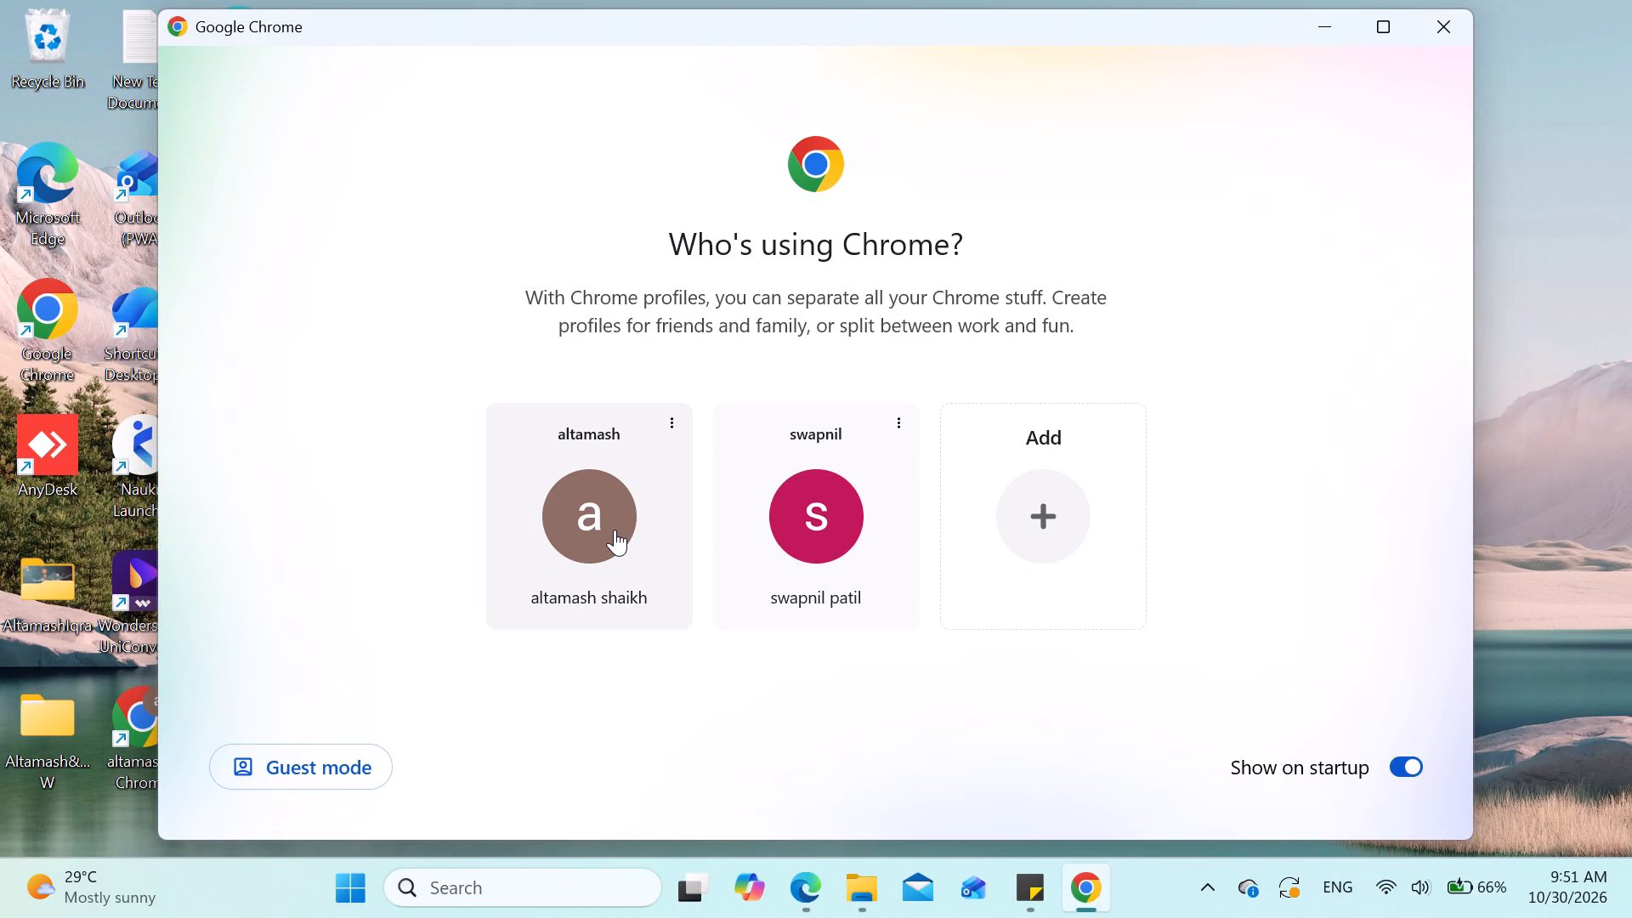
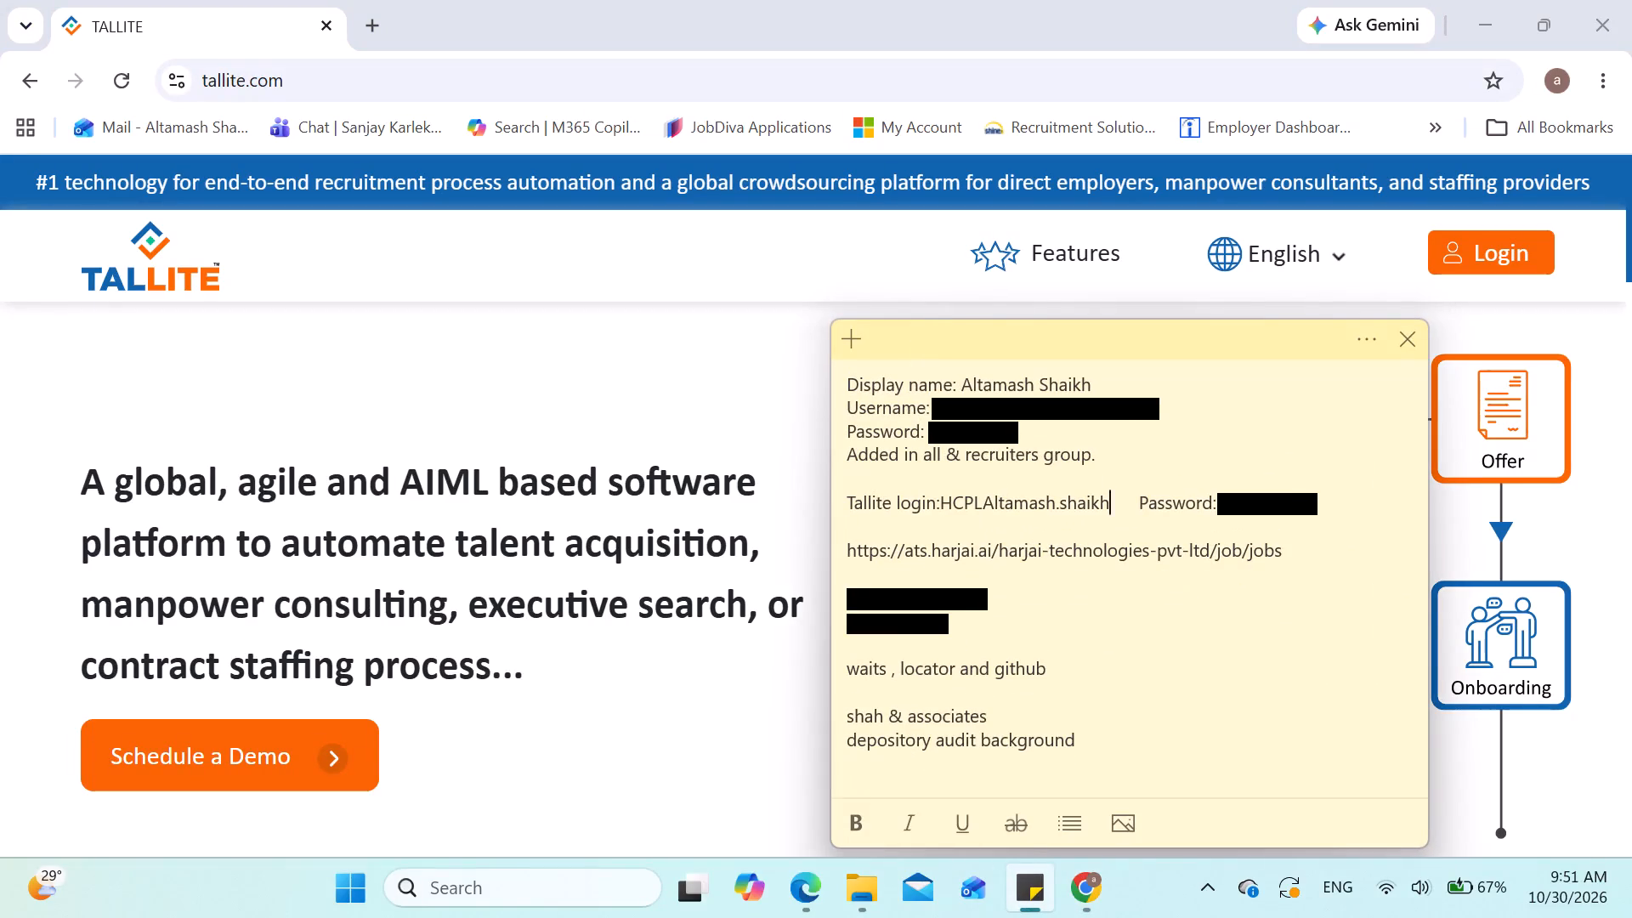
Copy the Tallite login ID from the sticky note and enter it as the User ID on Tallite's login page.
drag(1106, 507, 938, 503)
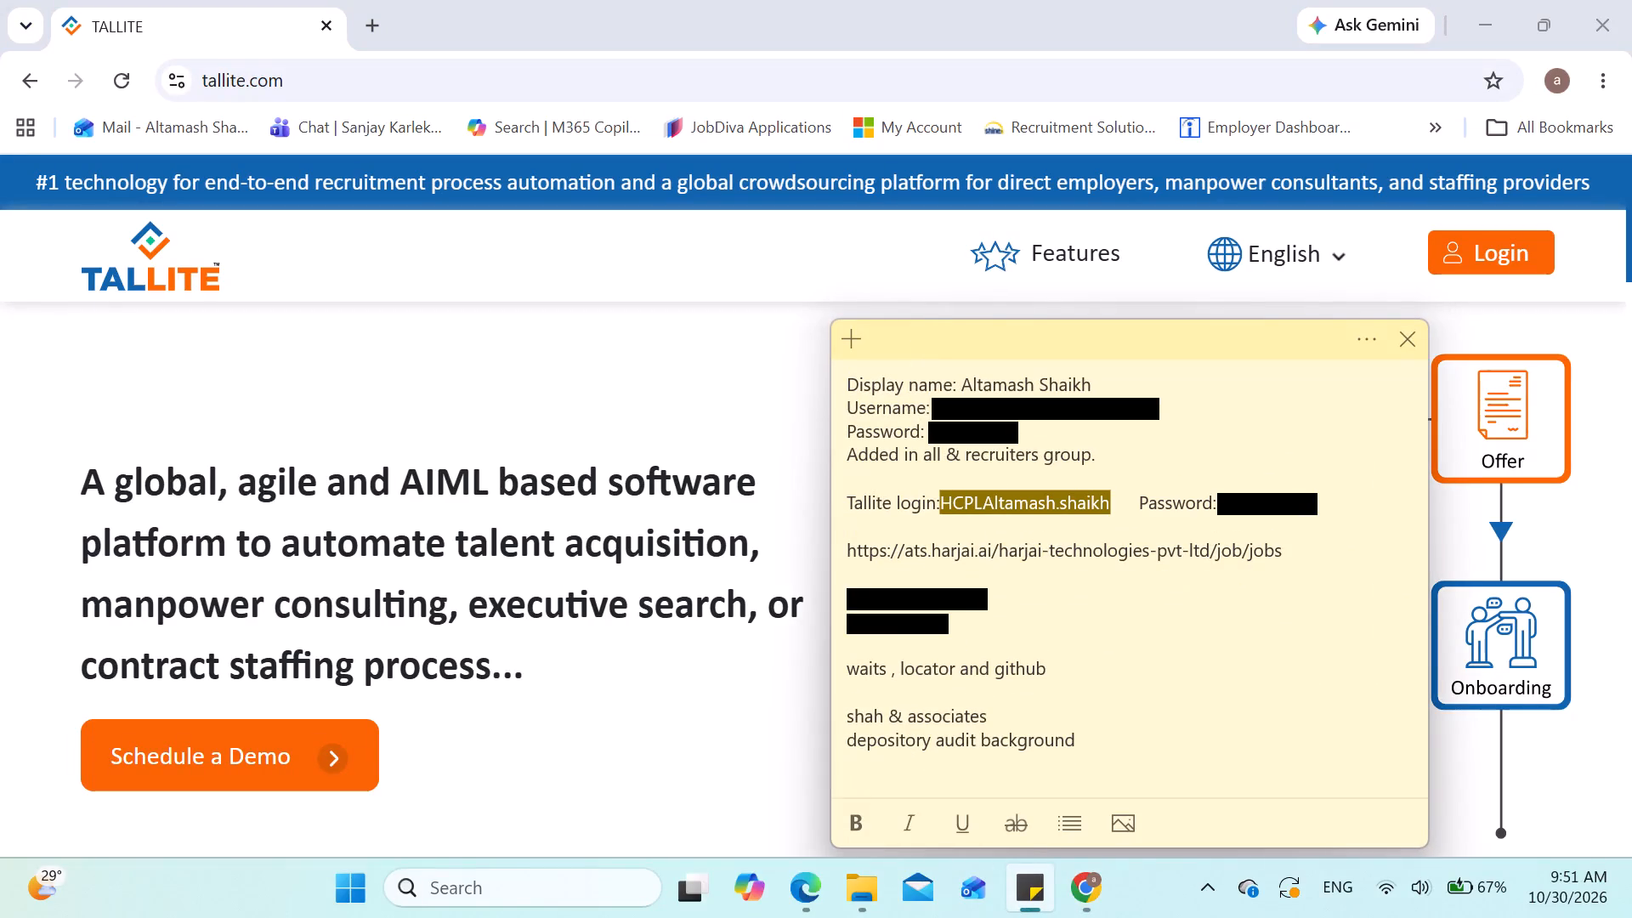
key(ctrl+c)
key(alt+Tab)
key(alt+Tab)
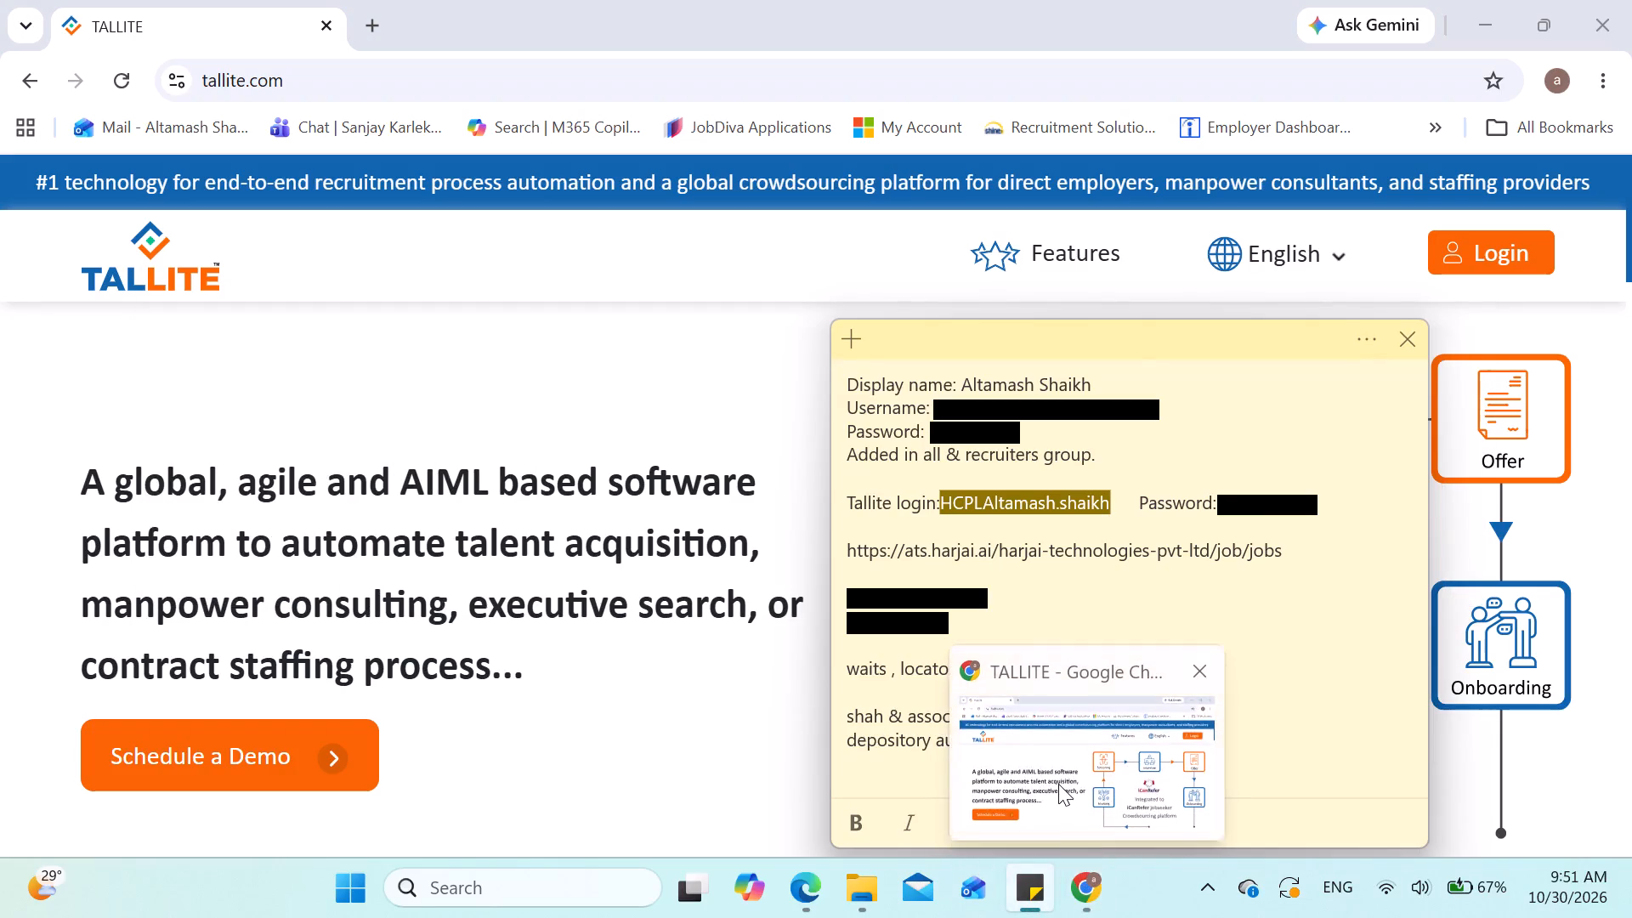
click(1058, 784)
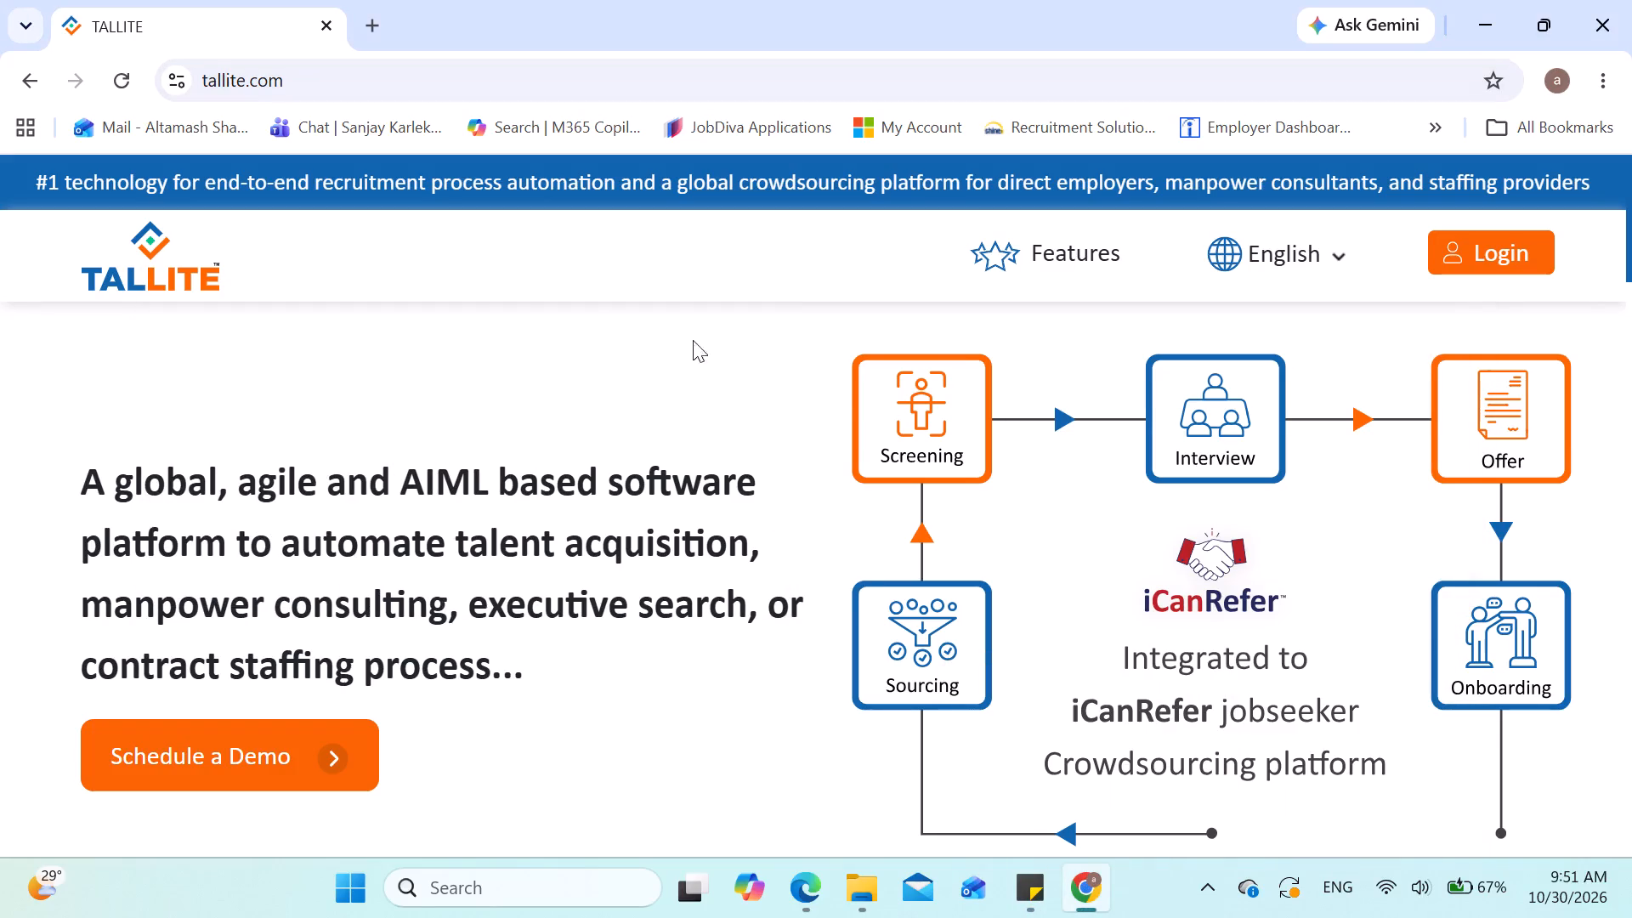
click(1439, 244)
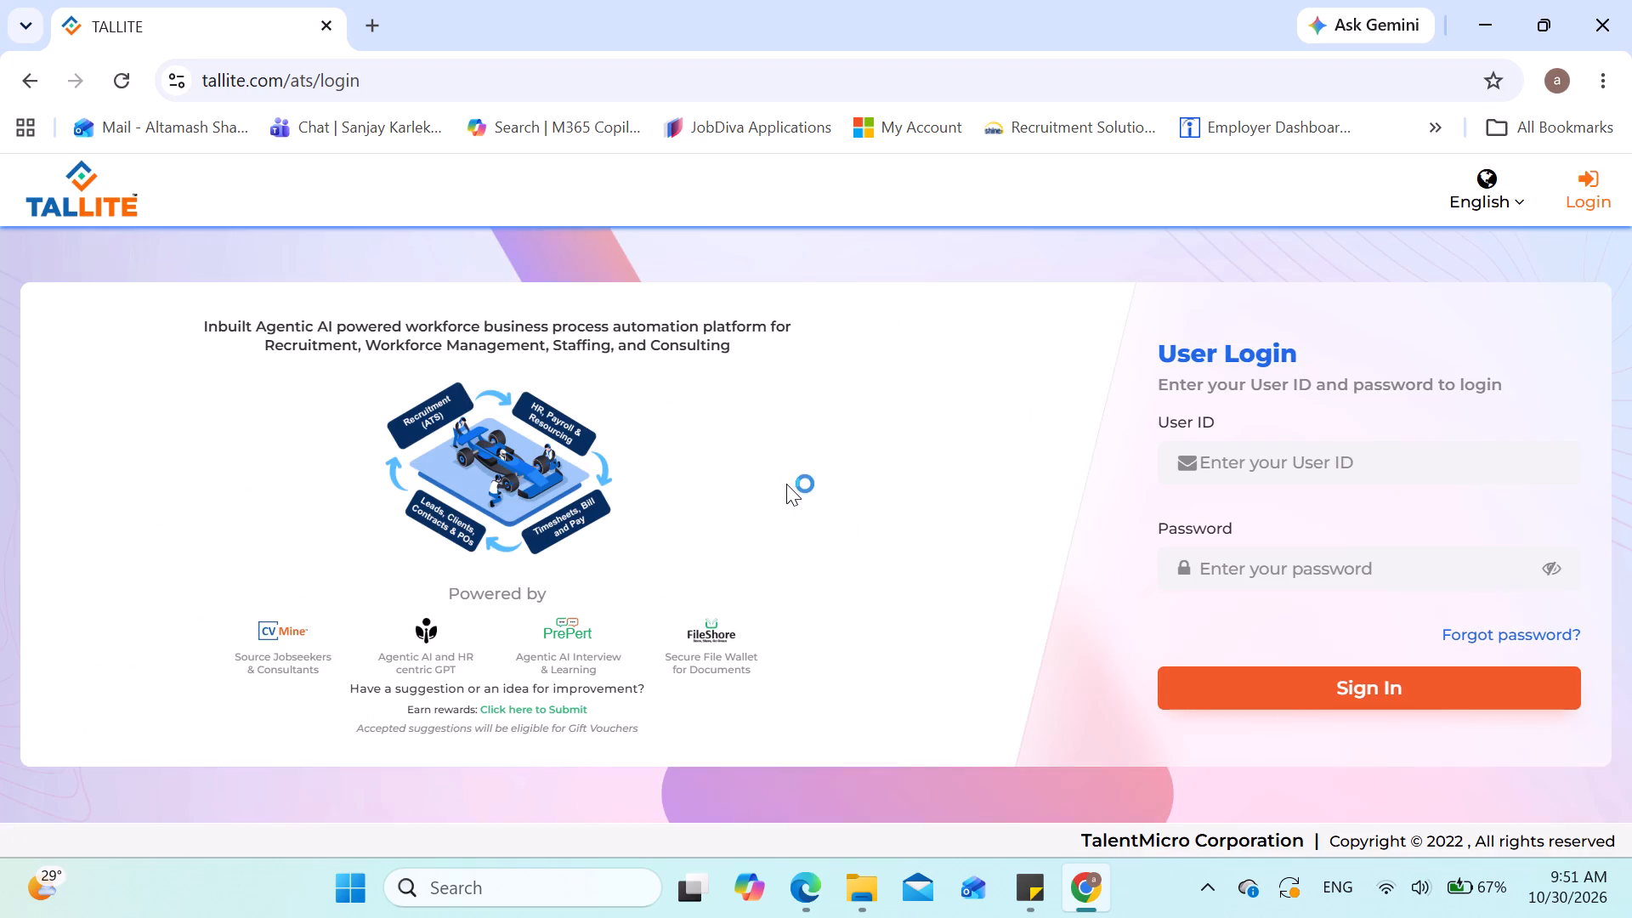
click(1262, 471)
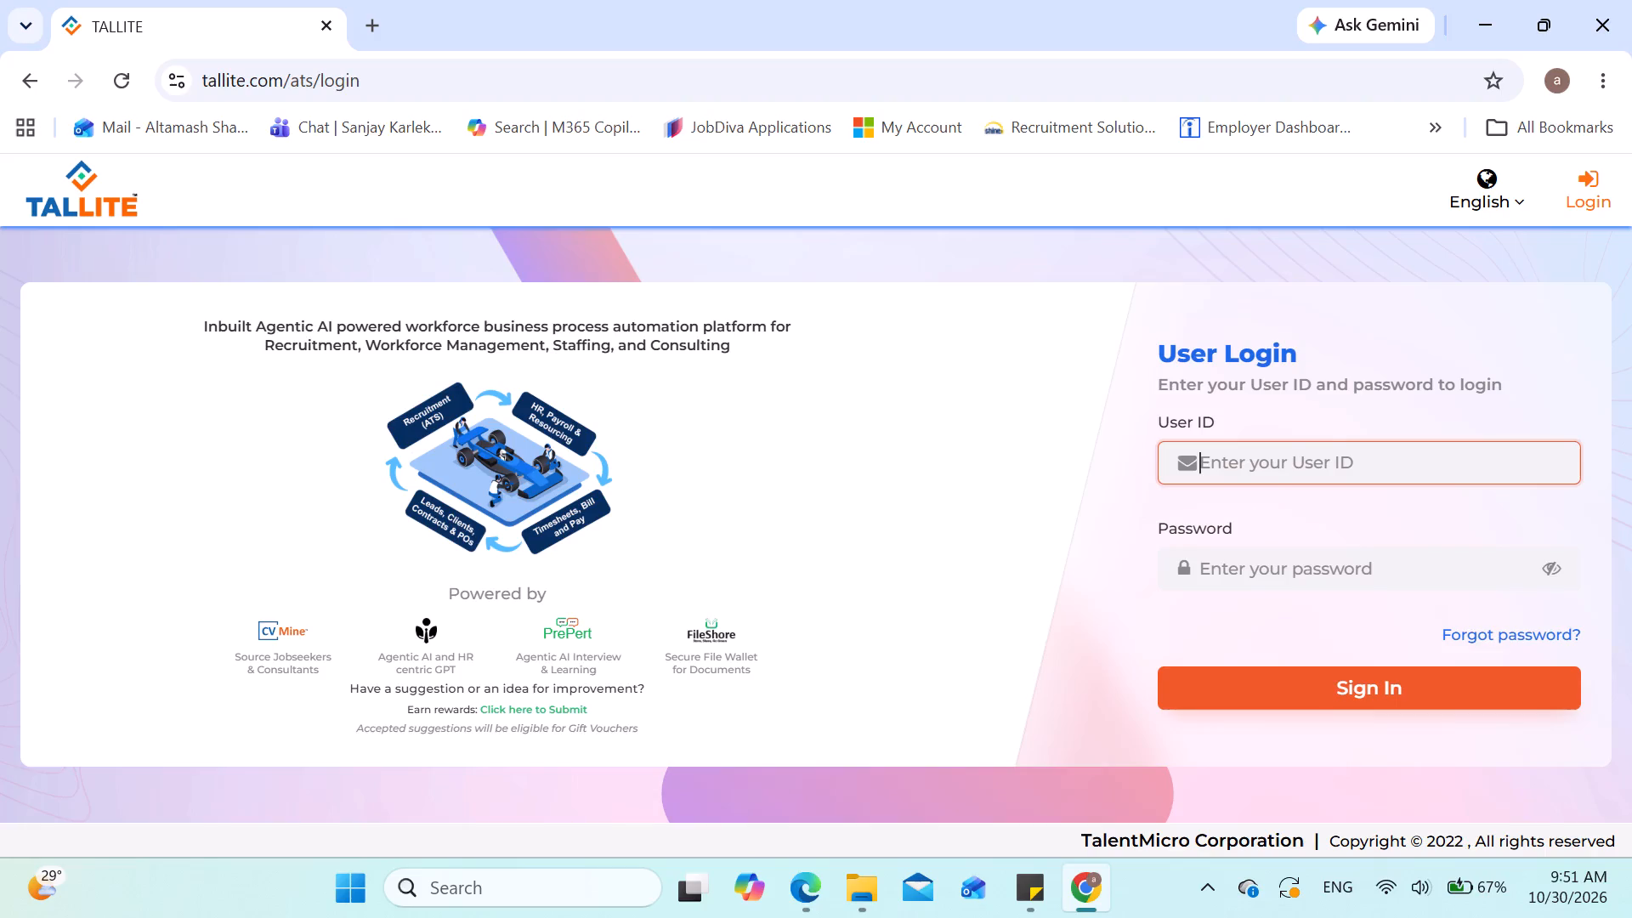
key(ctrl+v)
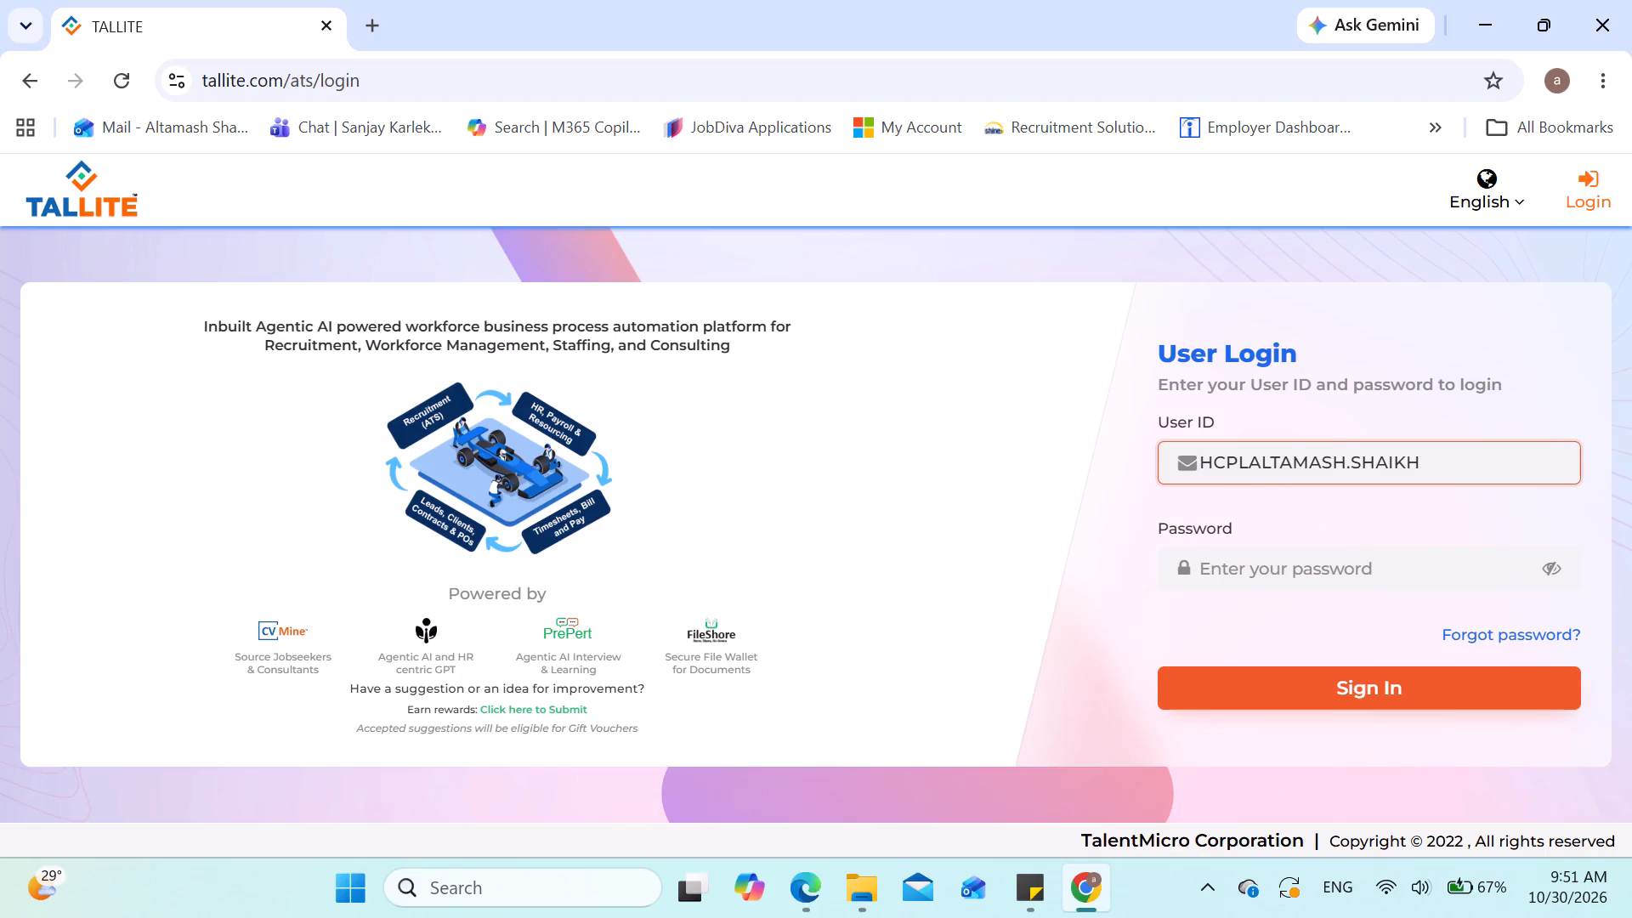
Activate the login form's Password field and switch back to the sticky note holding the Tallite password.
click(1245, 555)
key(alt+Tab)
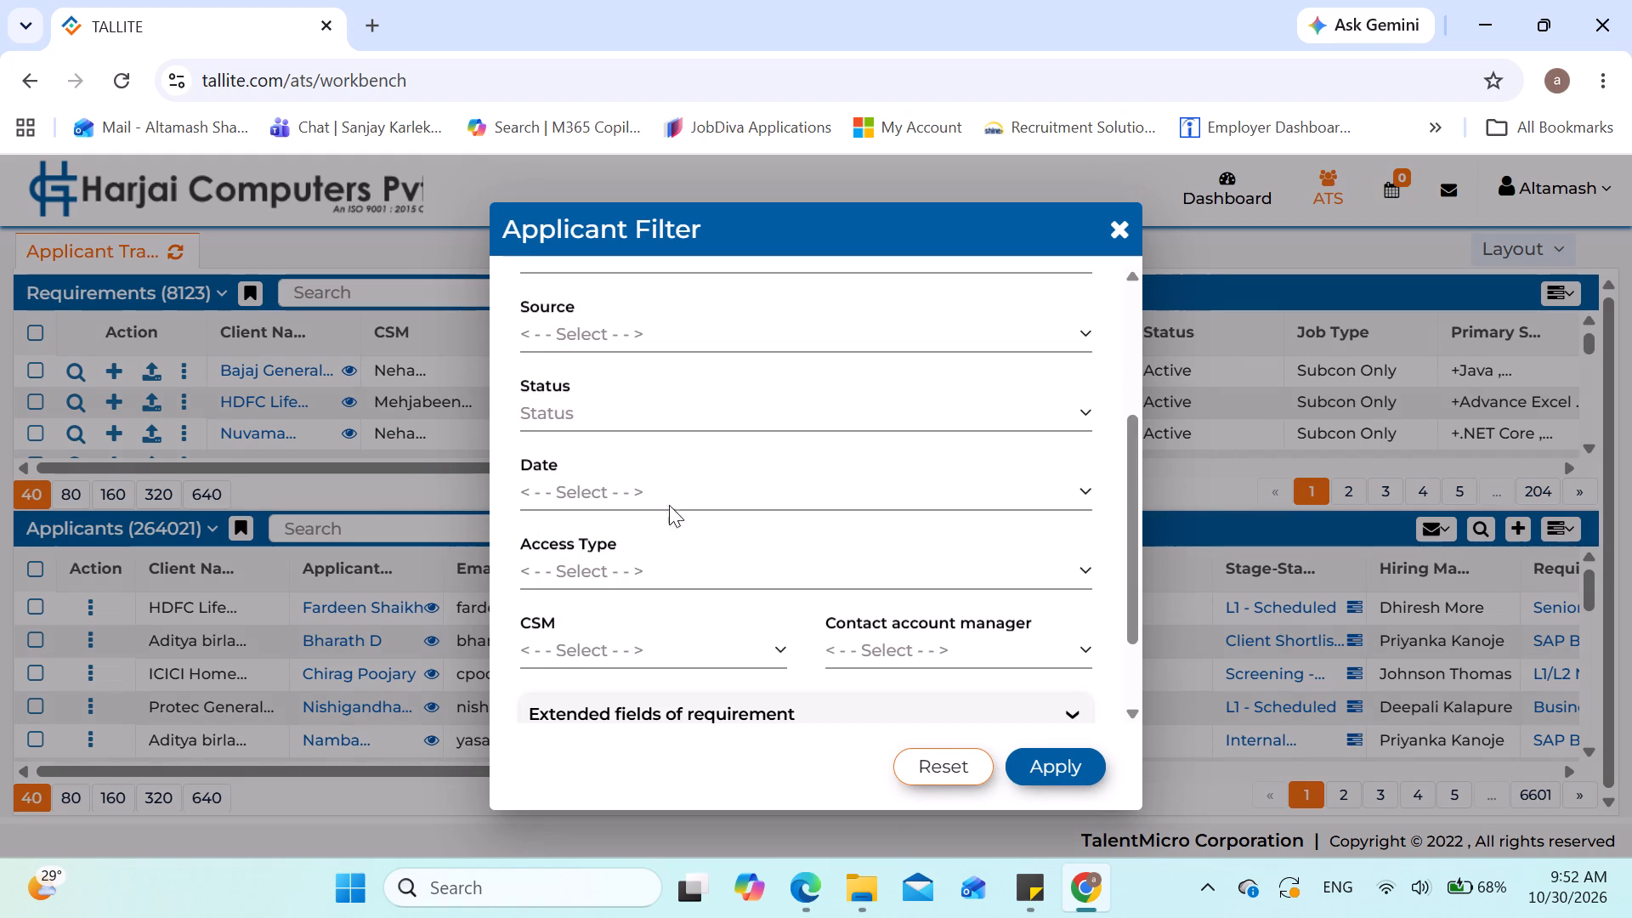
Set the applicant filter's Access Type to Myself and apply it to the Applicants list.
click(636, 574)
click(661, 309)
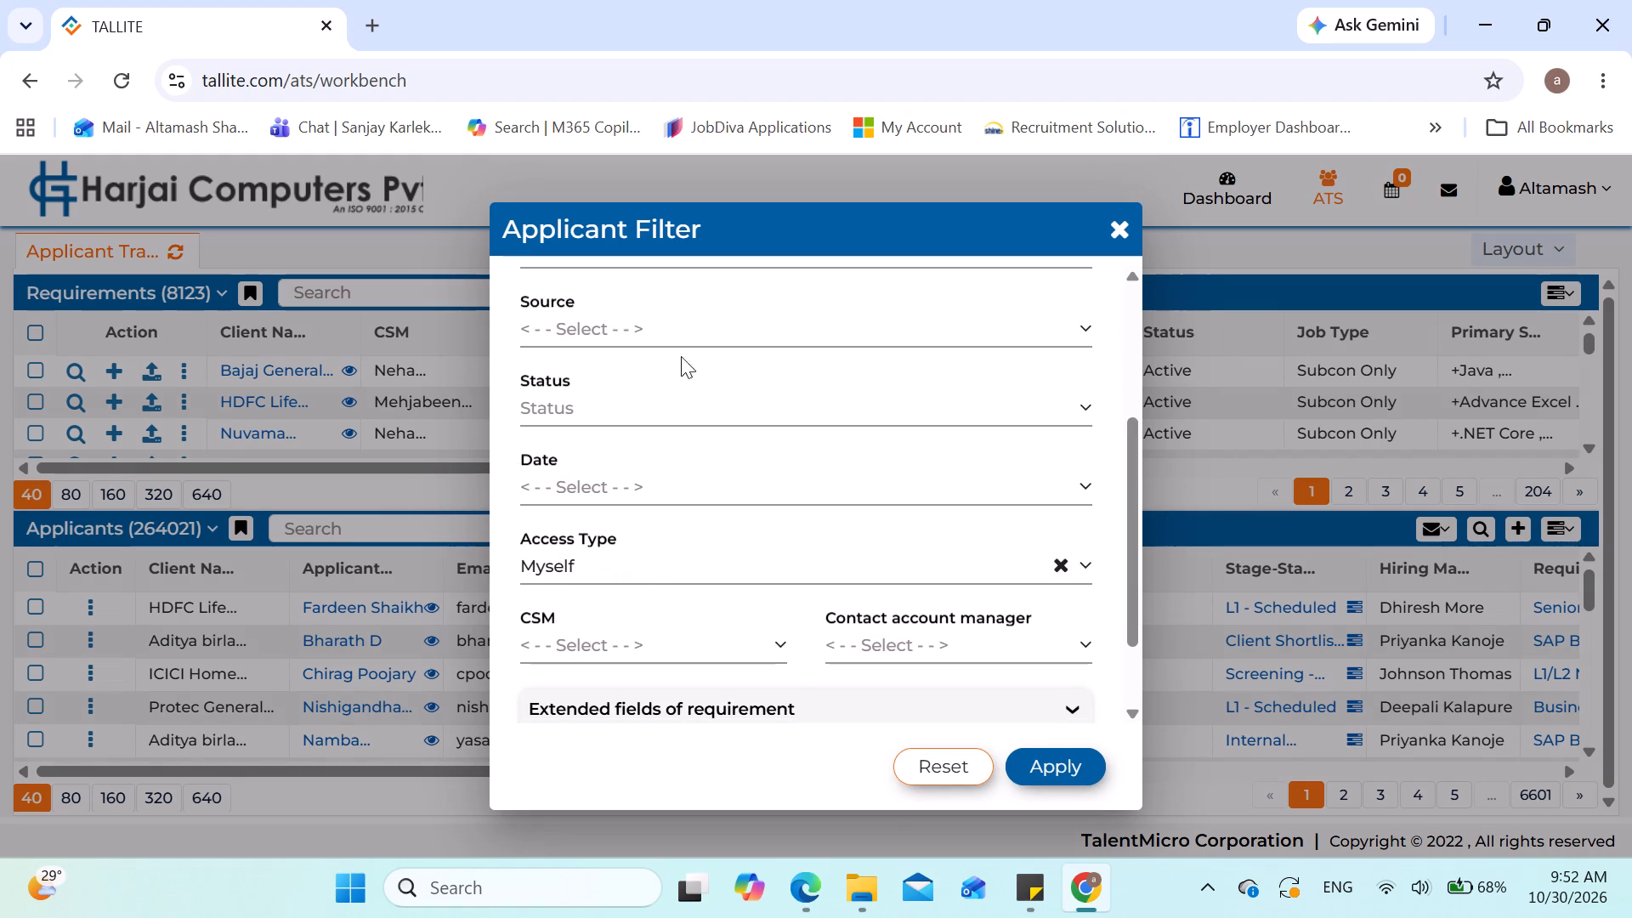
click(1030, 769)
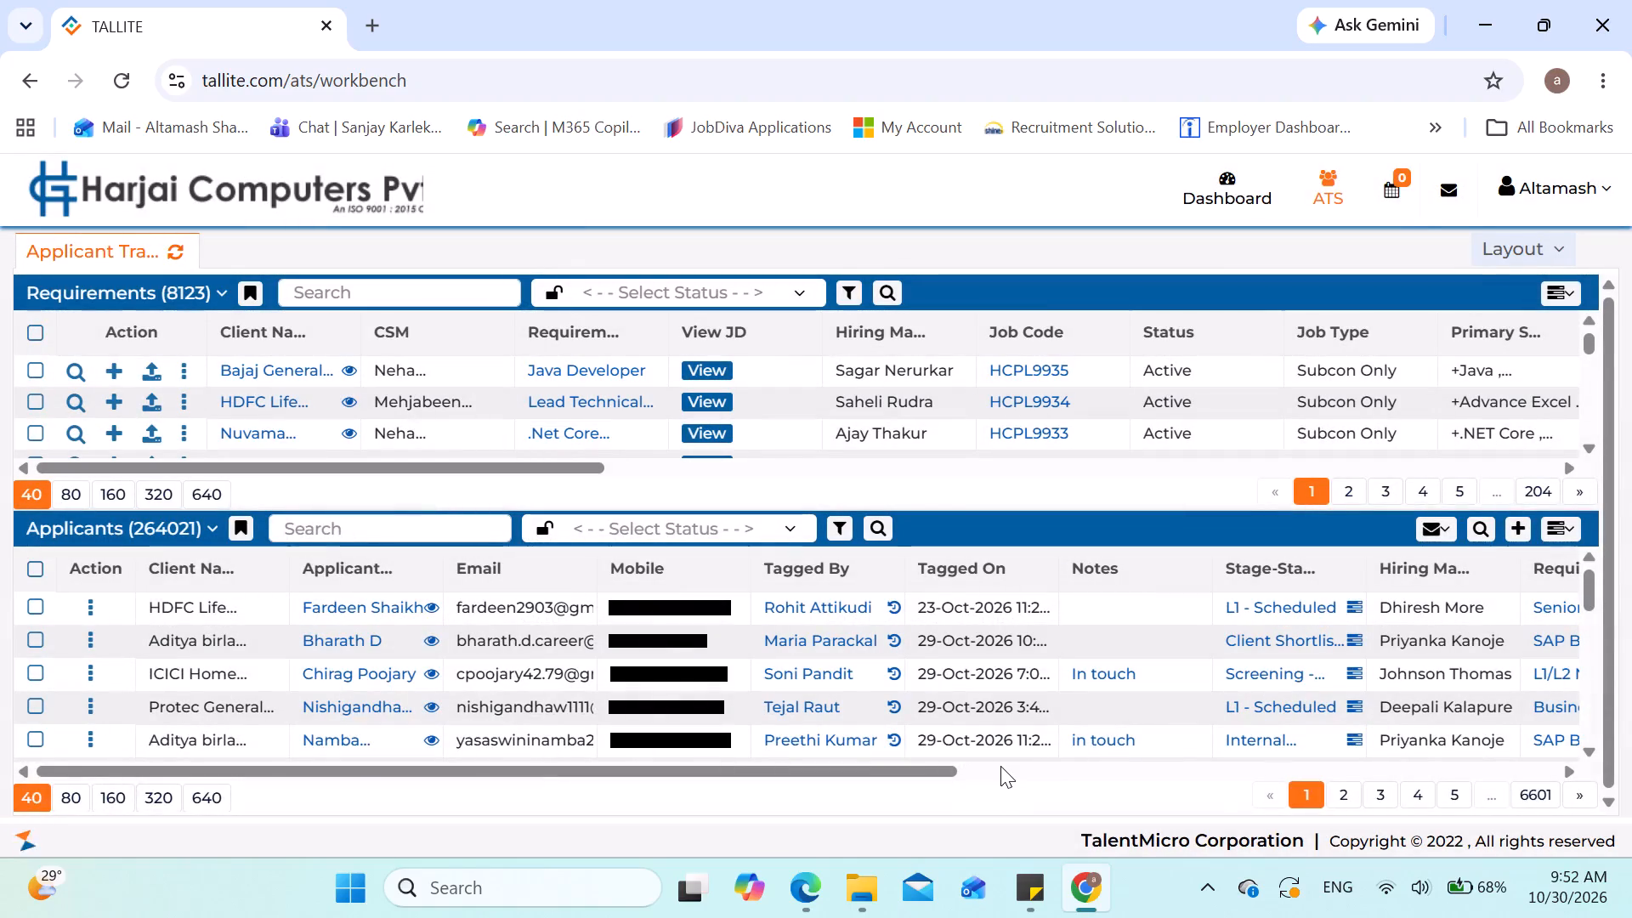
scroll(1000, 766, up, 2)
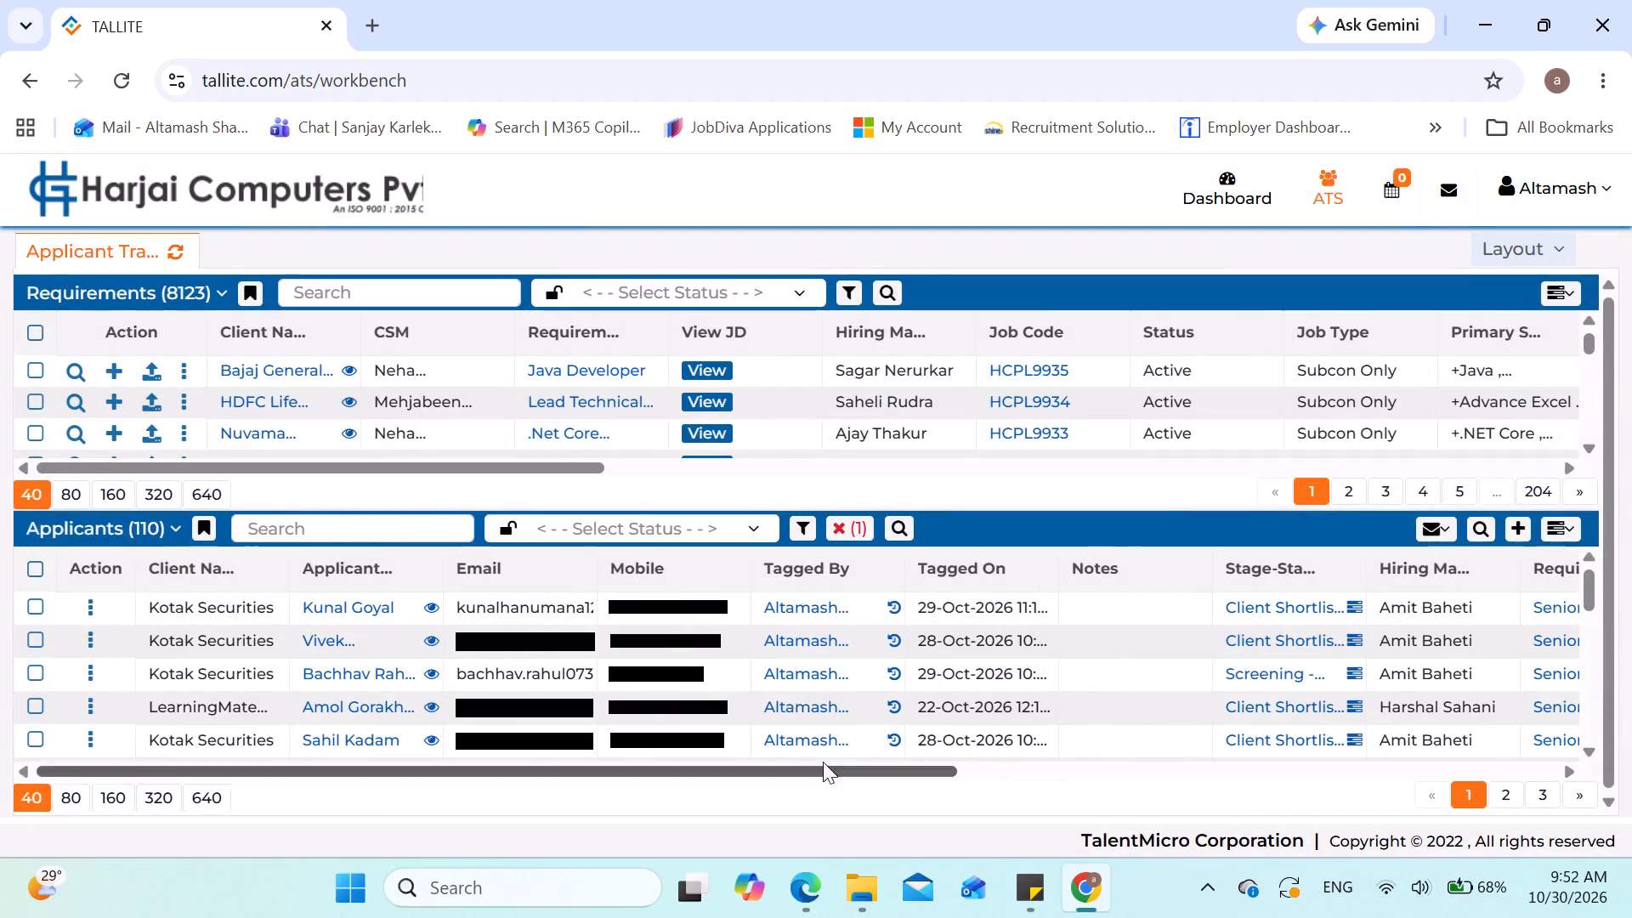
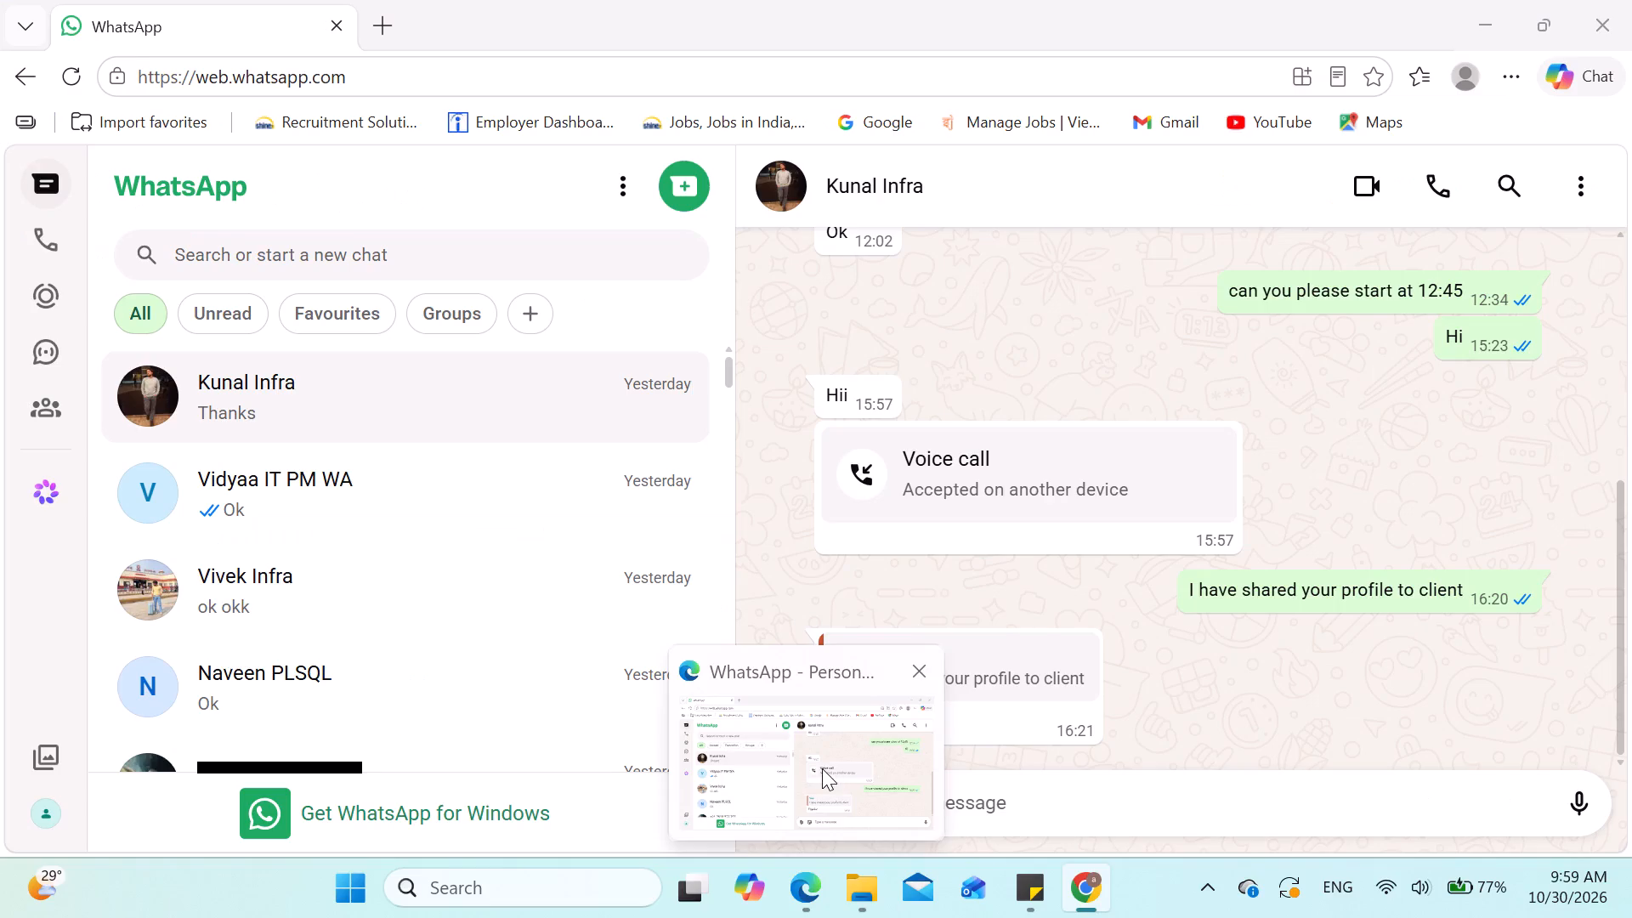
Open a new browser tab alongside the Tallite tab in Google Chrome.
click(366, 17)
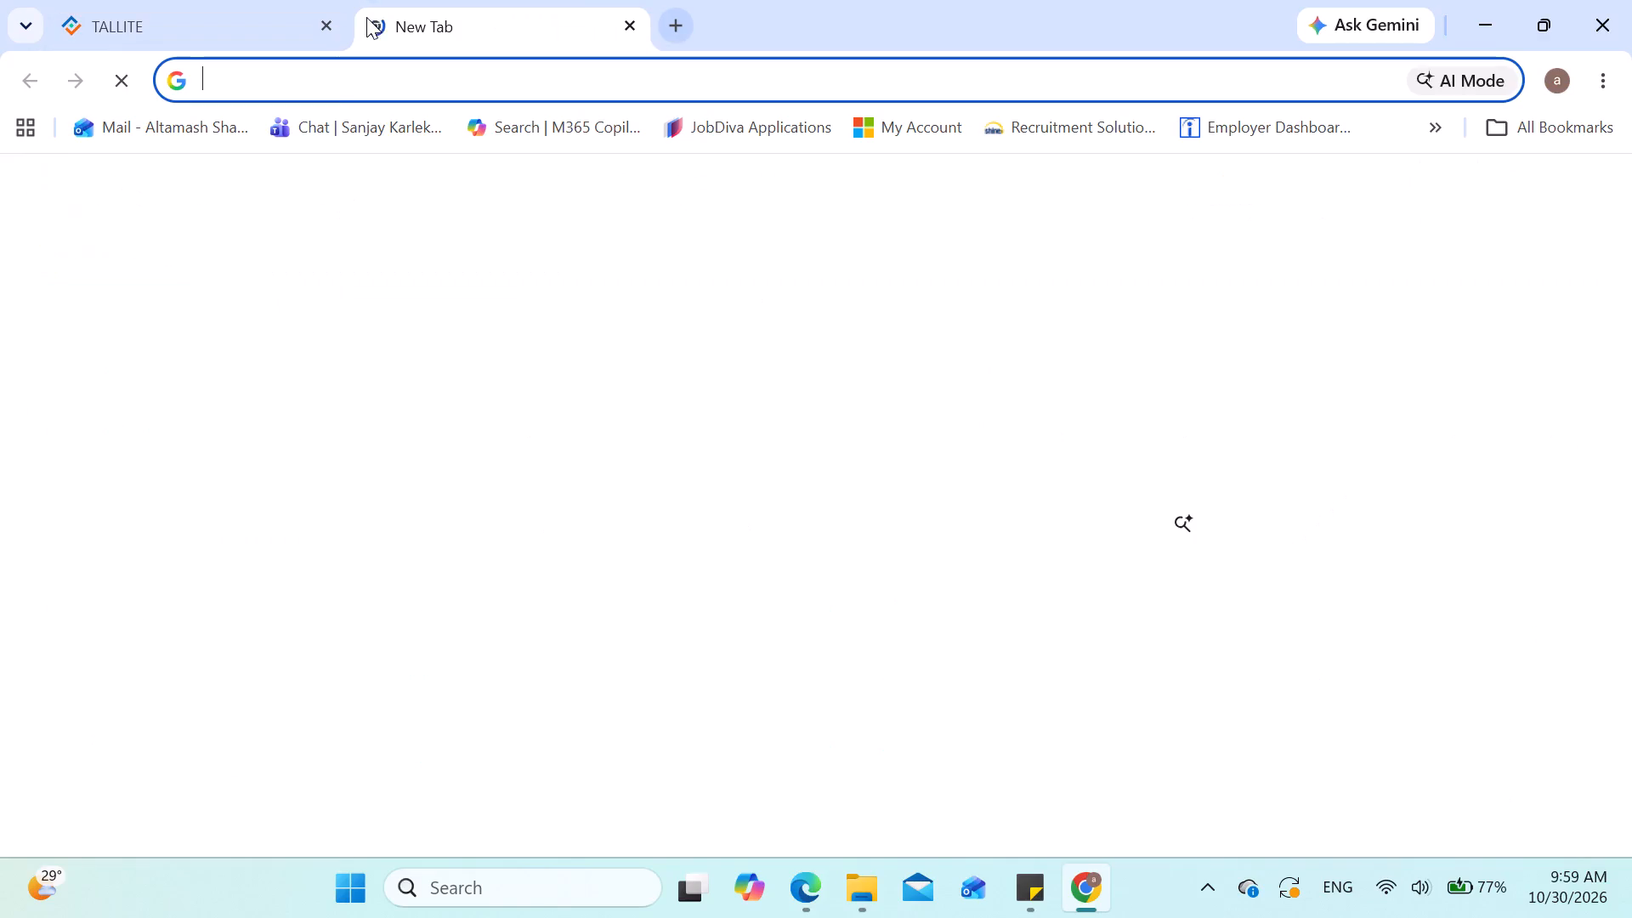
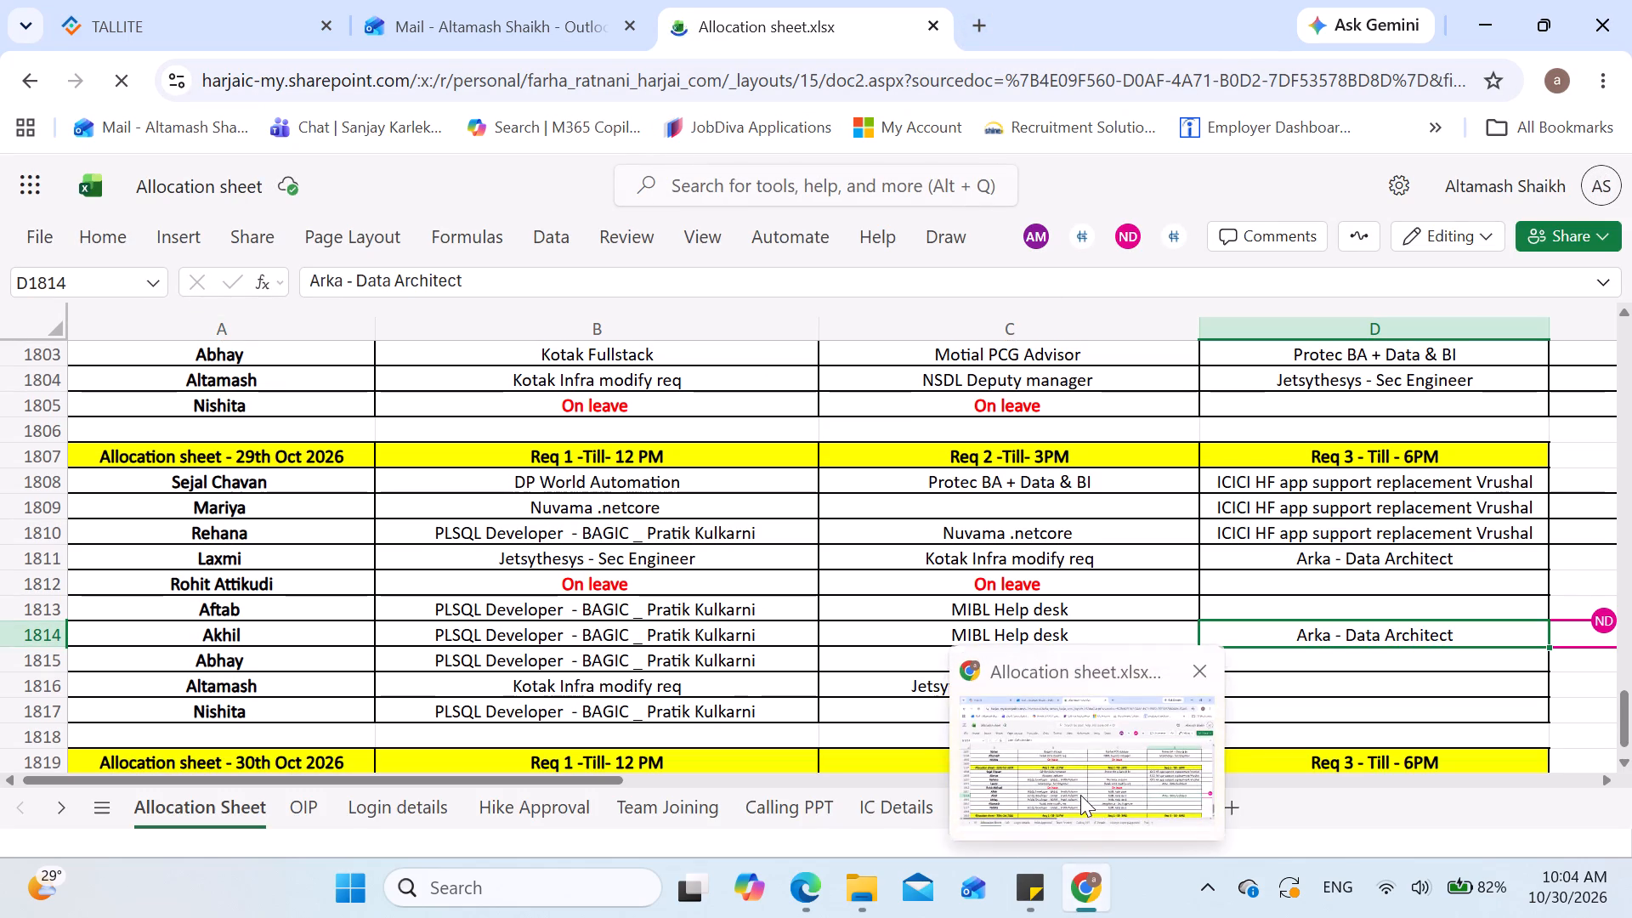
click(983, 17)
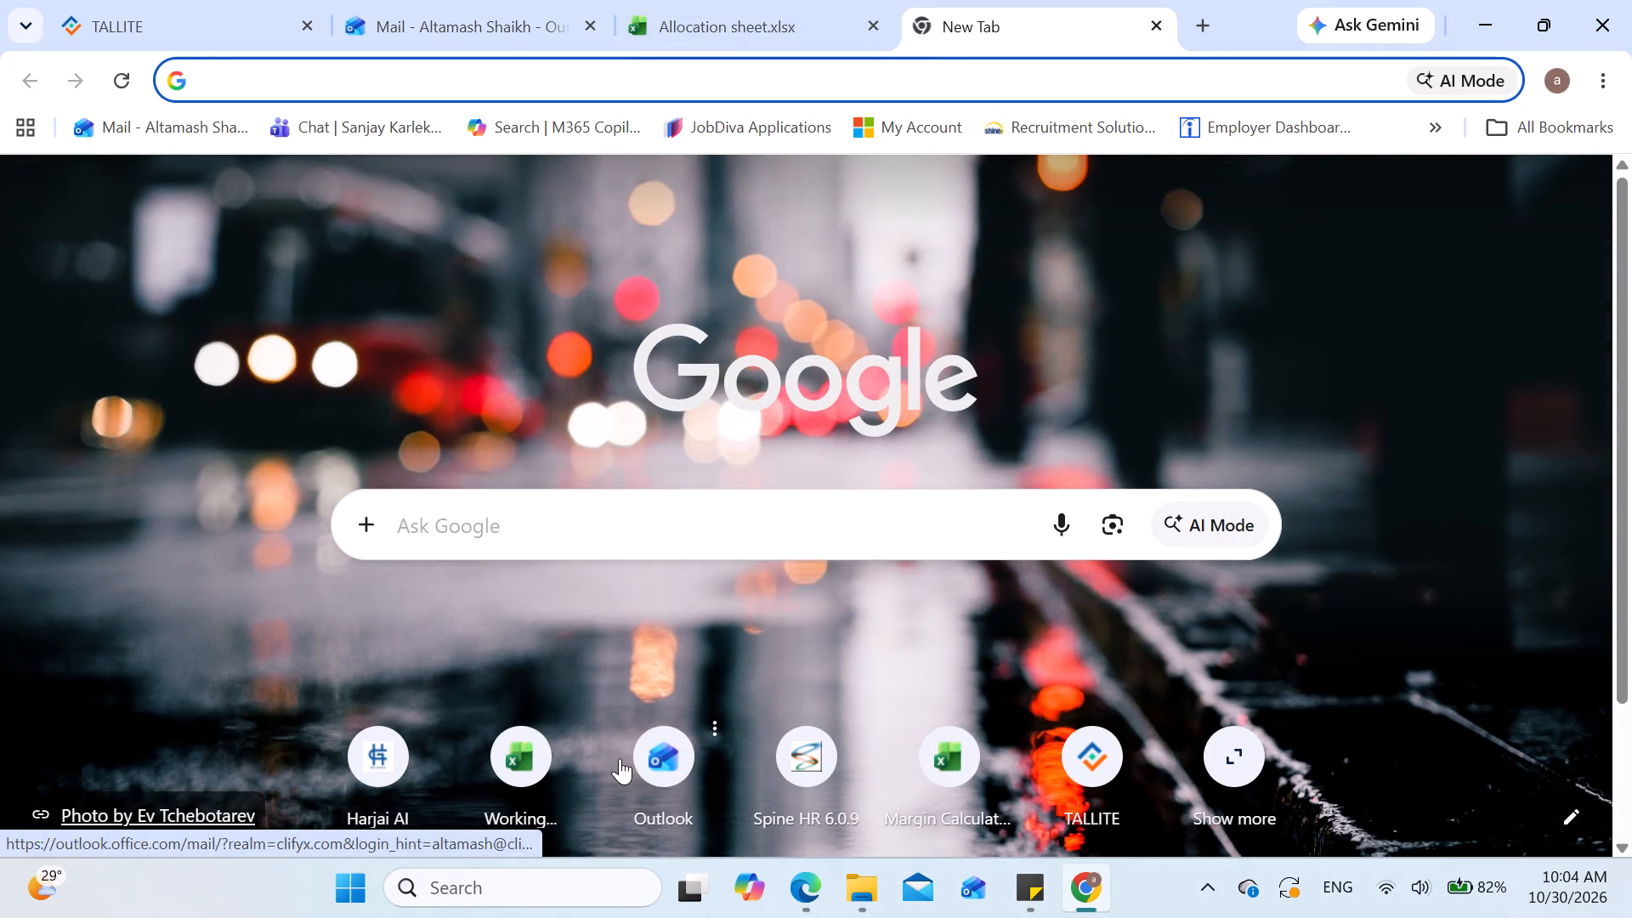
click(937, 766)
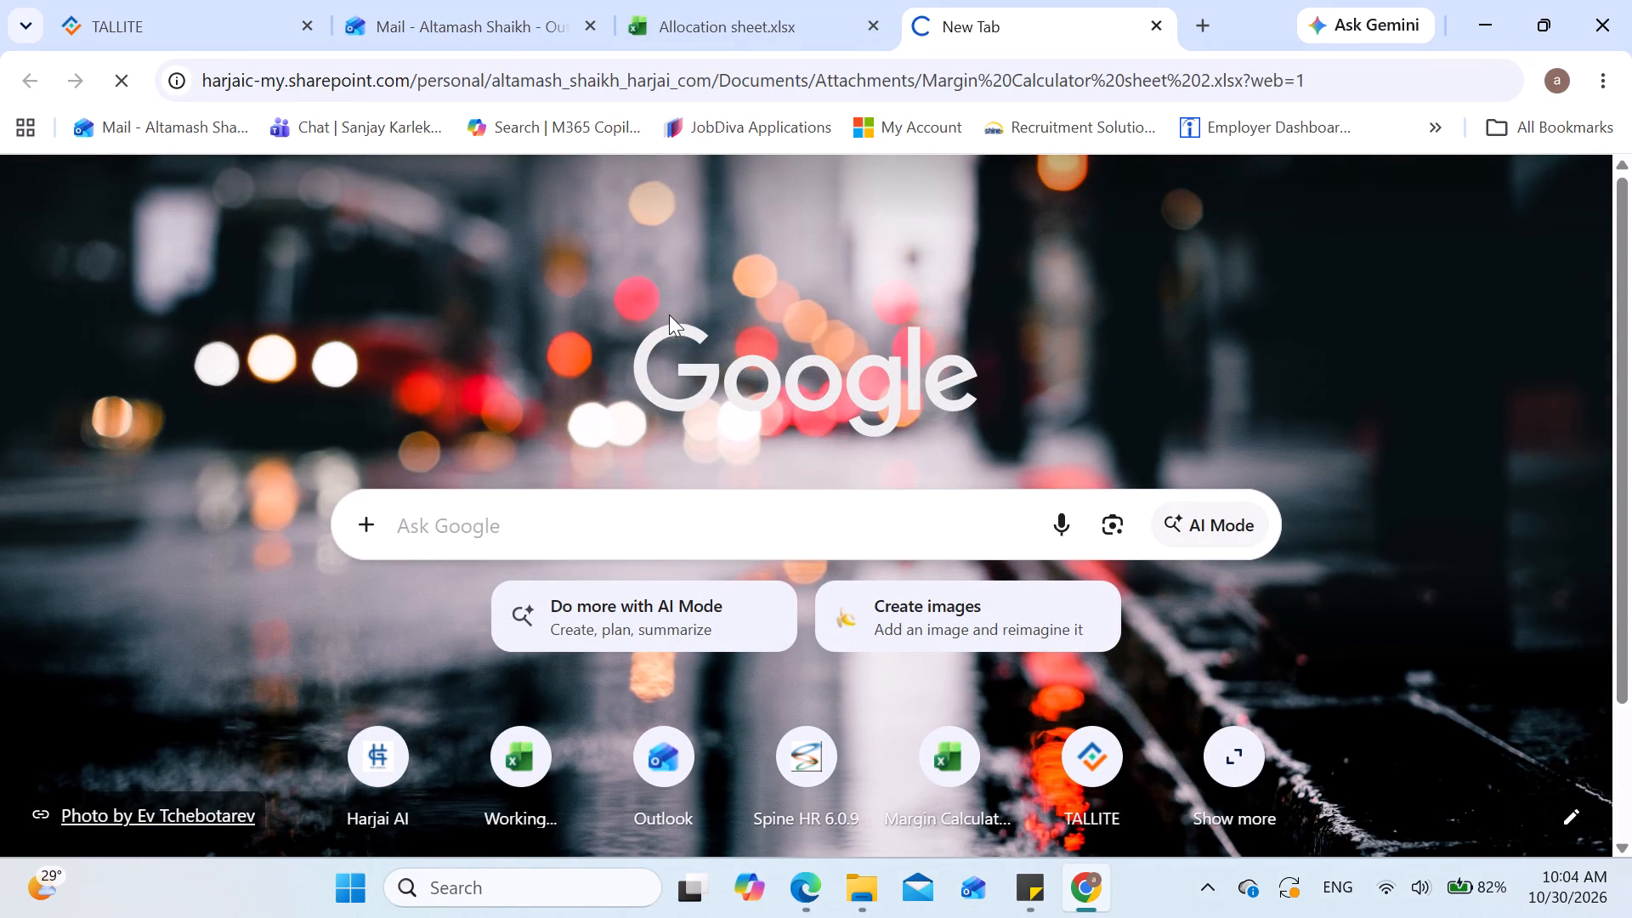
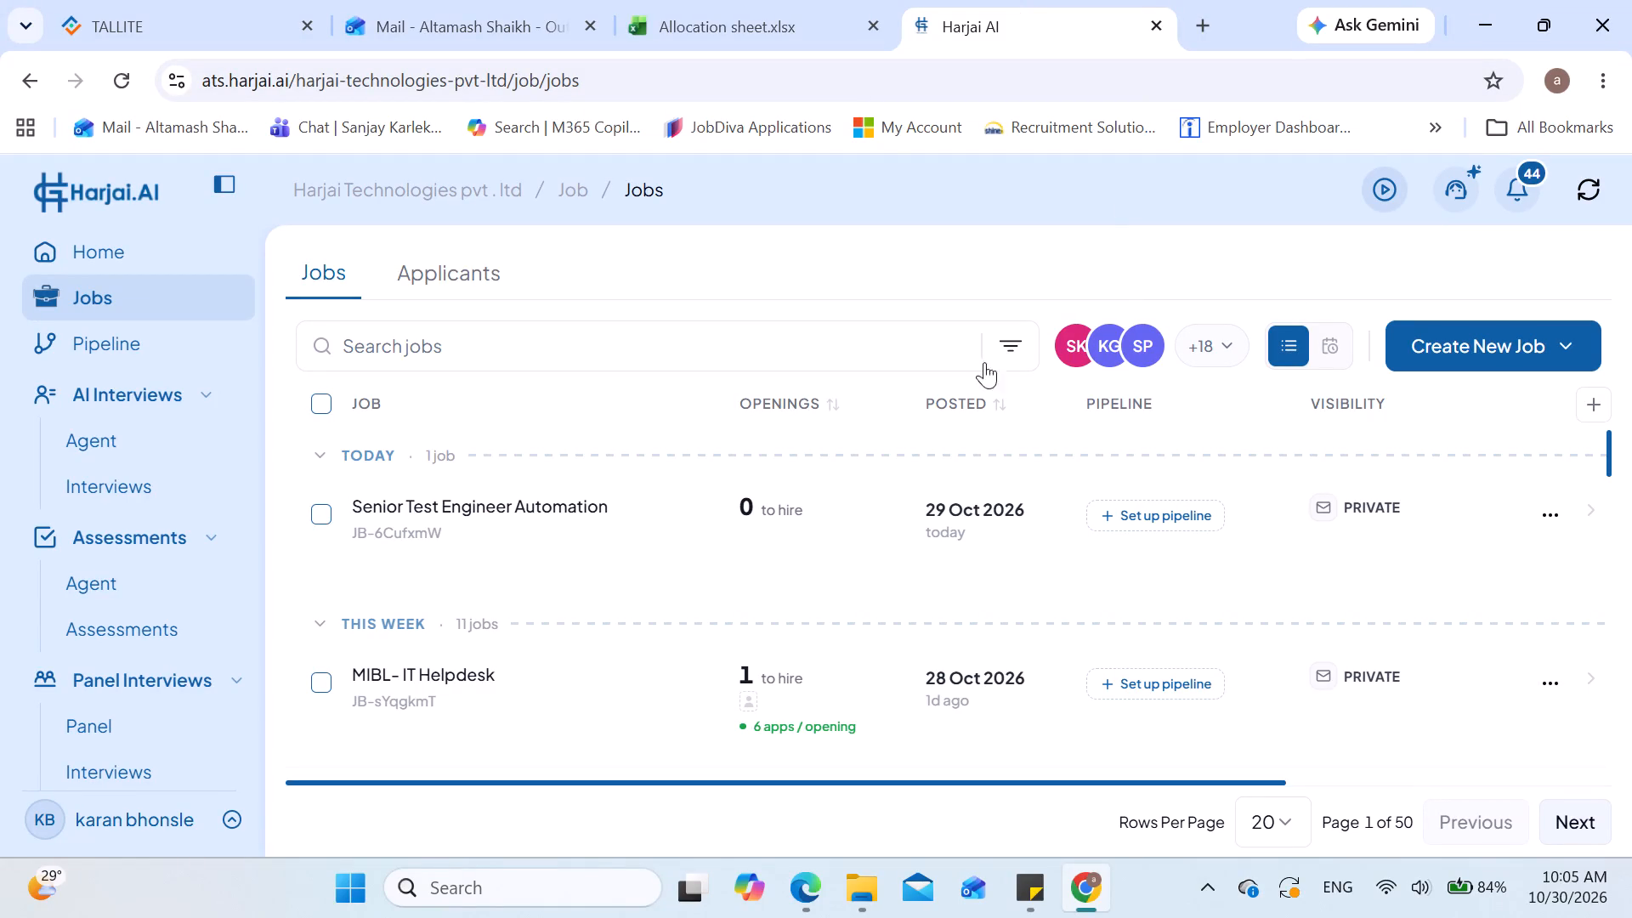
Review the recently posted openings in the Harjai AI Jobs list, covering today's and this week's jobs.
scroll(971, 354, up, 1)
scroll(919, 530, down, 3)
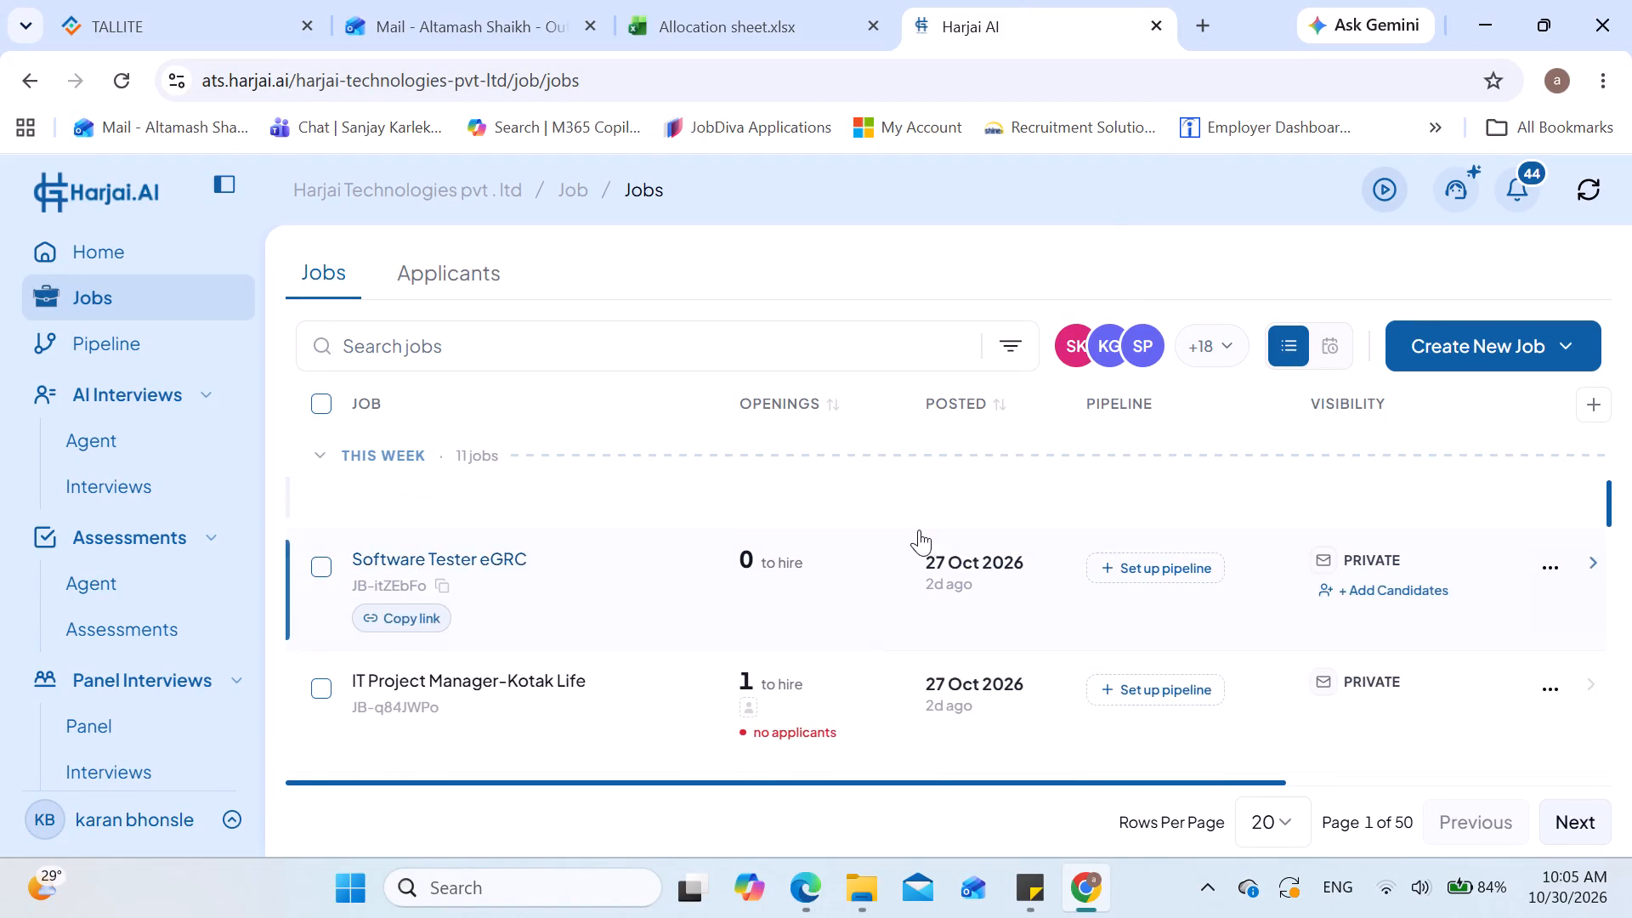
scroll(919, 530, down, 4)
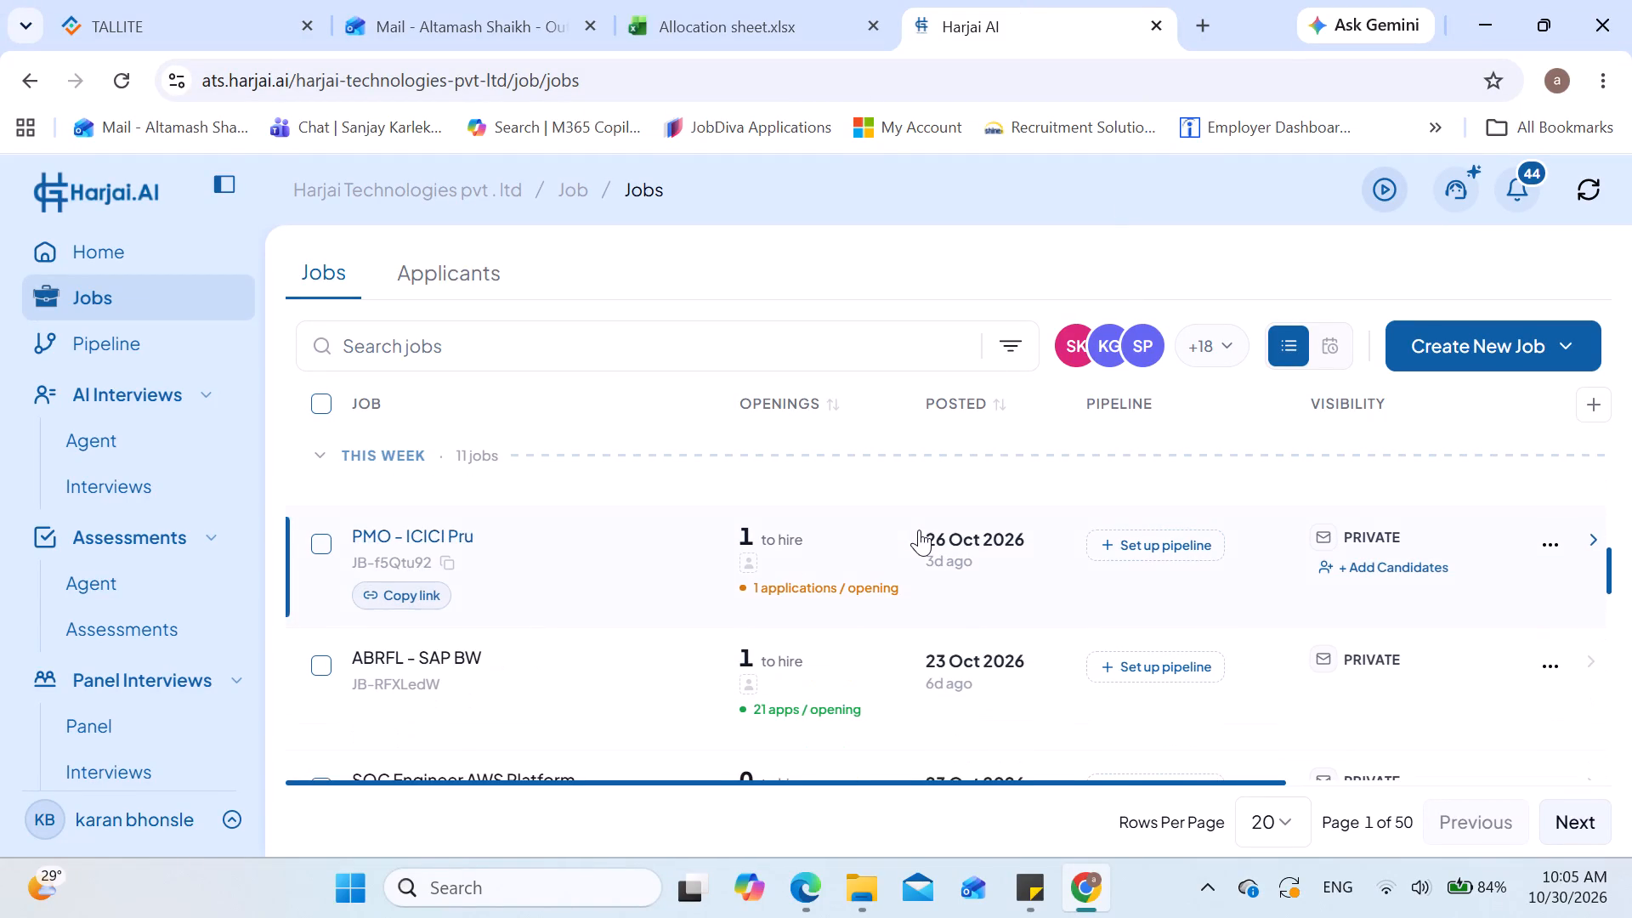
scroll(919, 530, down, 2)
scroll(919, 530, up, 6)
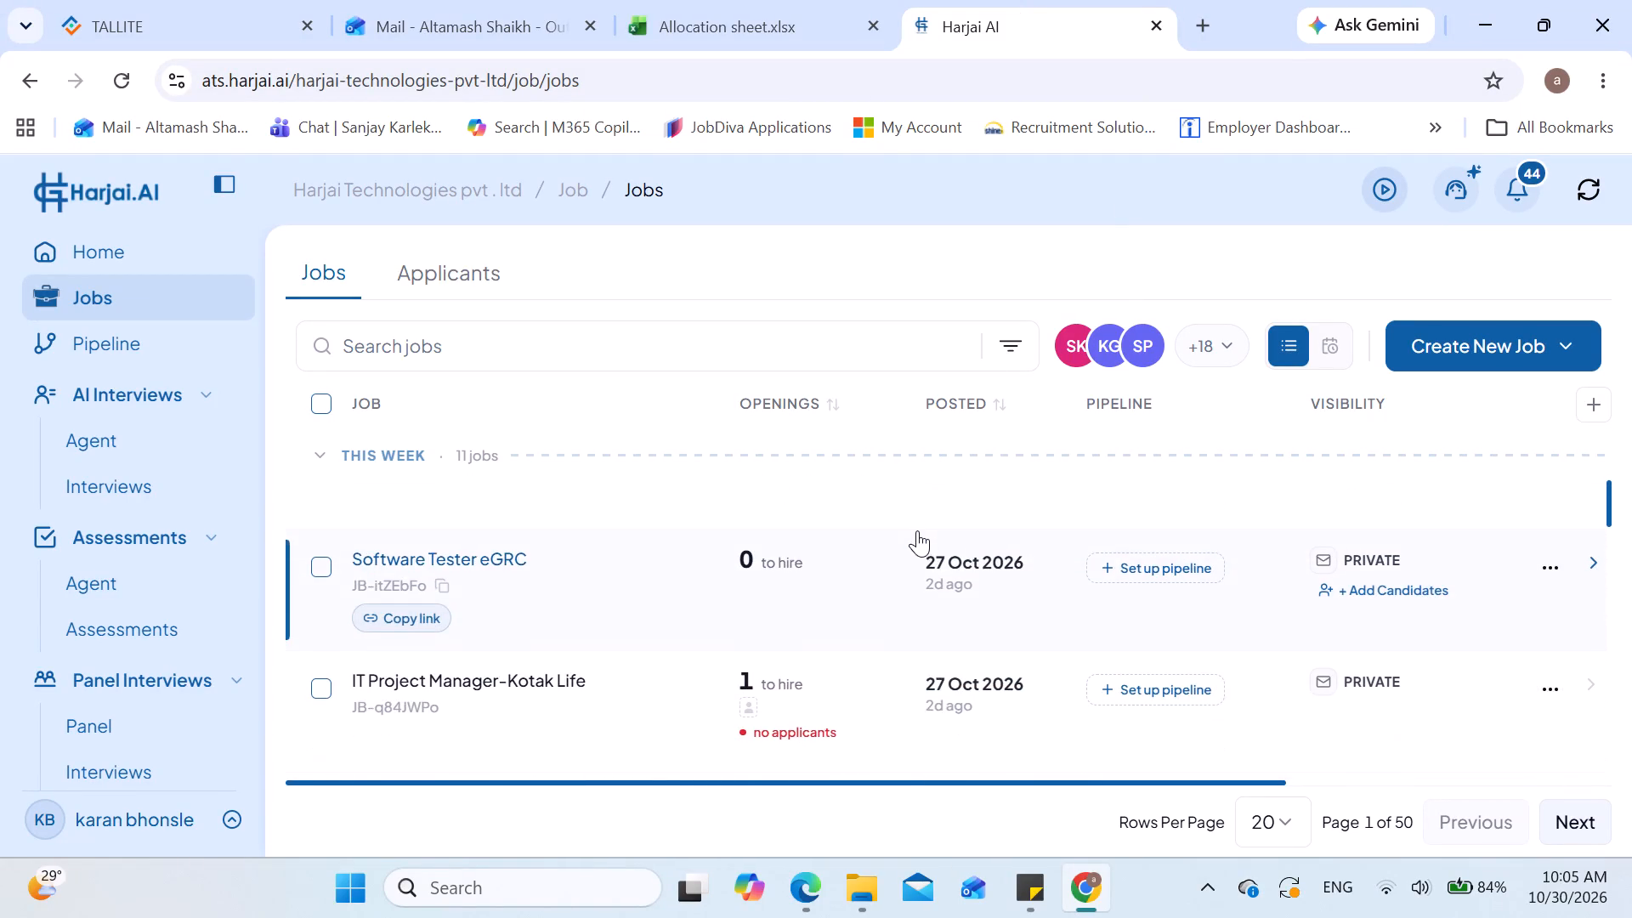
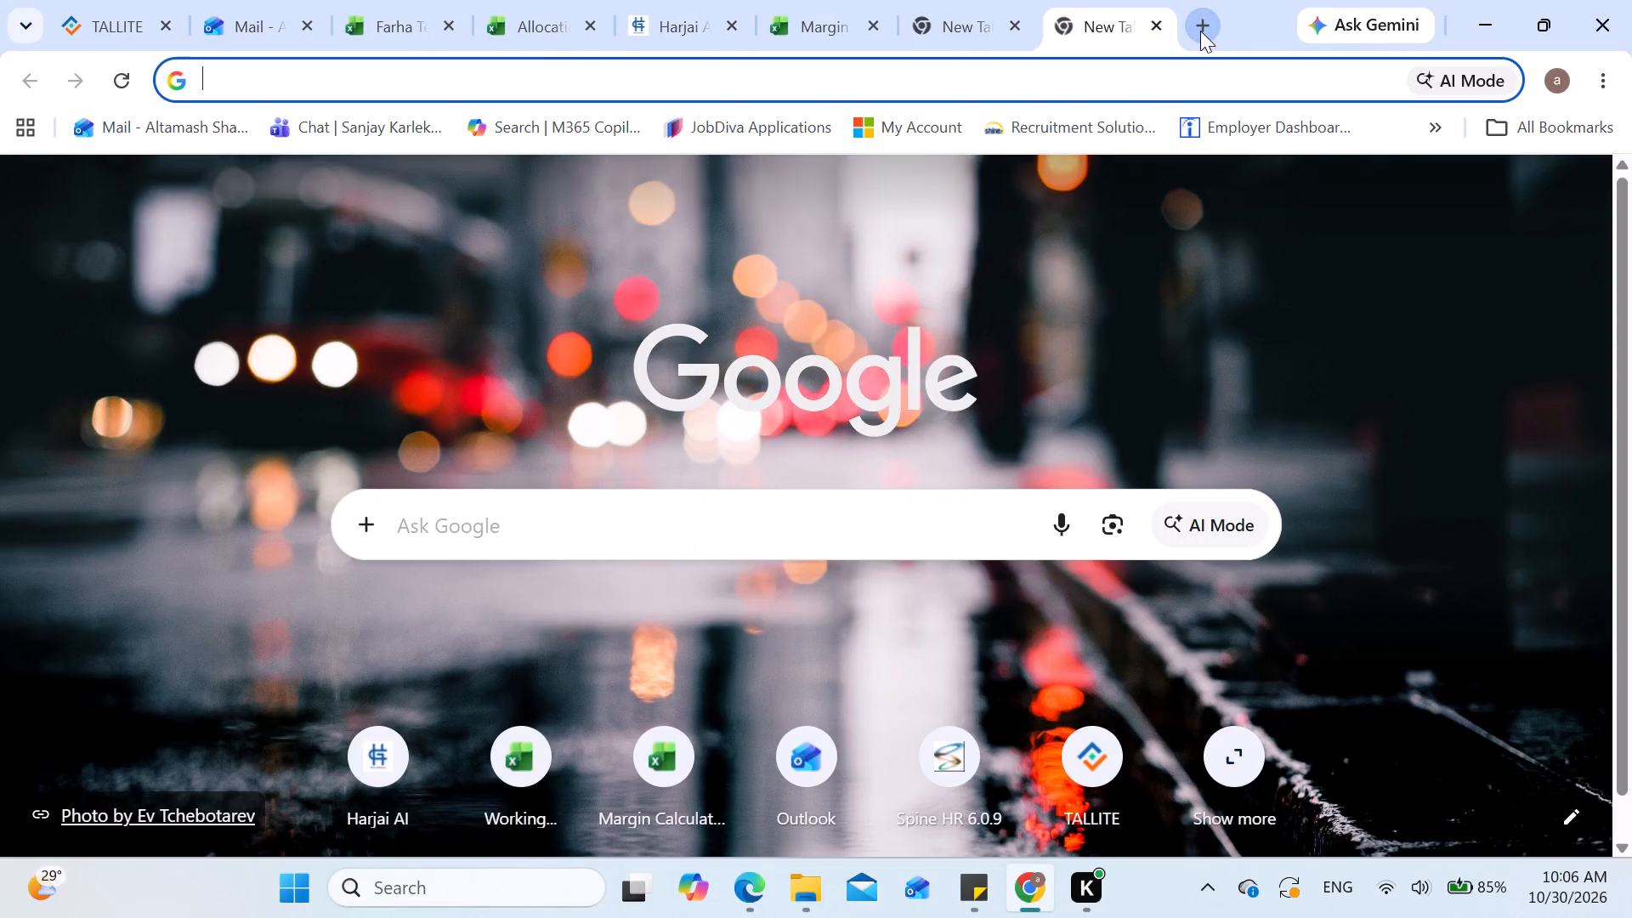
Open the Spine HR site, log in with the saved credentials, and go to the Harjai Computers dashboard.
click(922, 751)
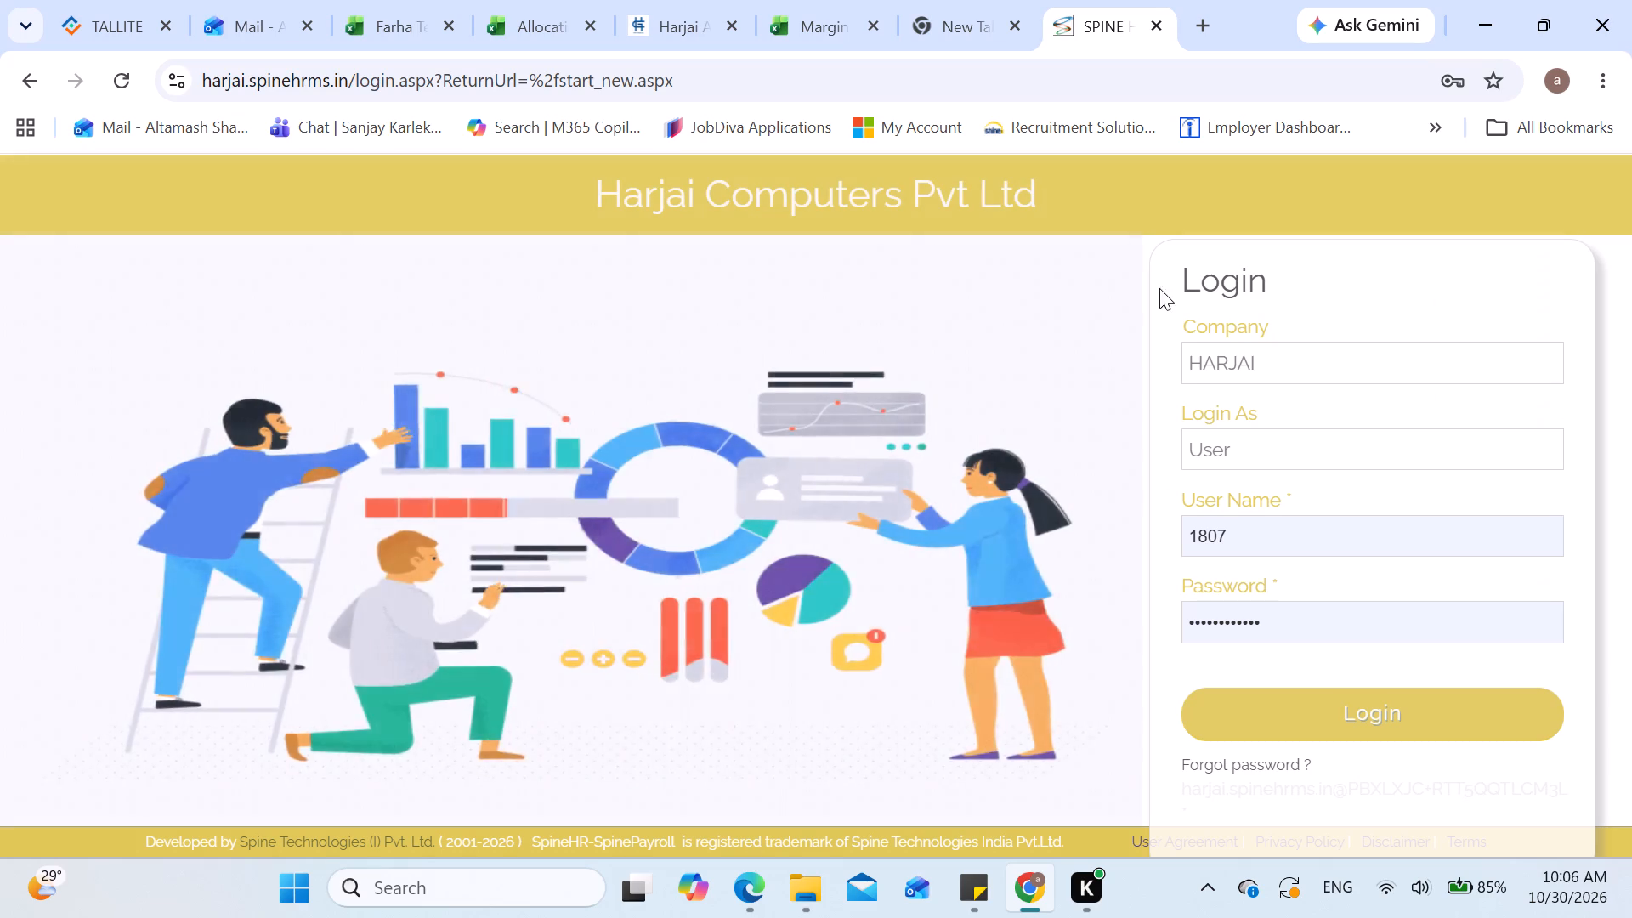
click(1283, 722)
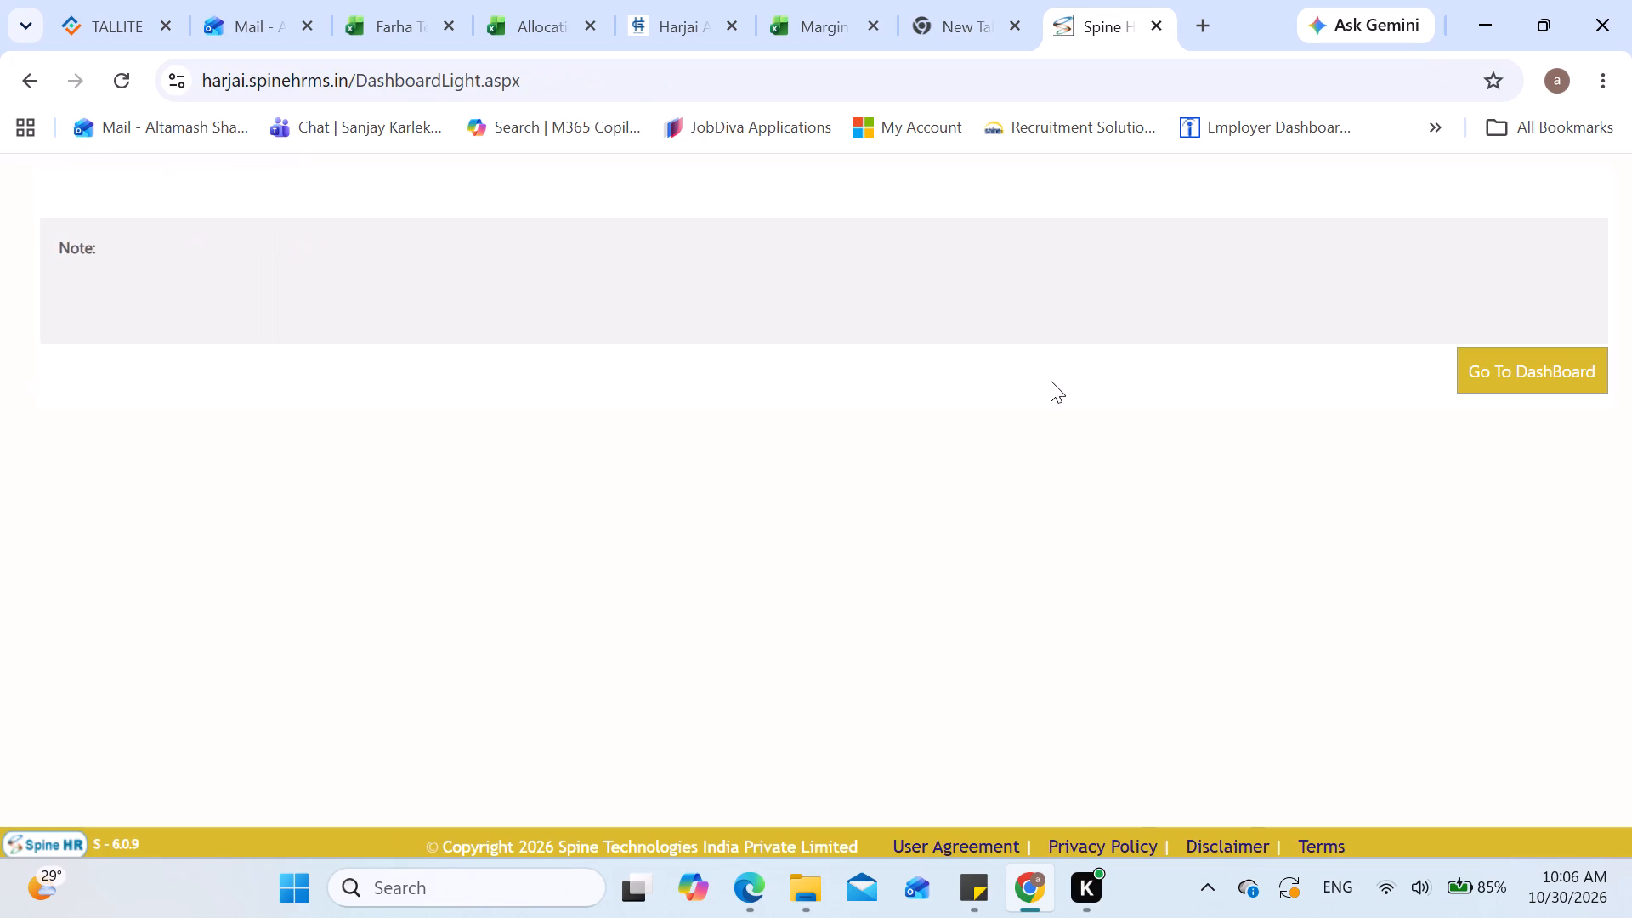
click(1504, 374)
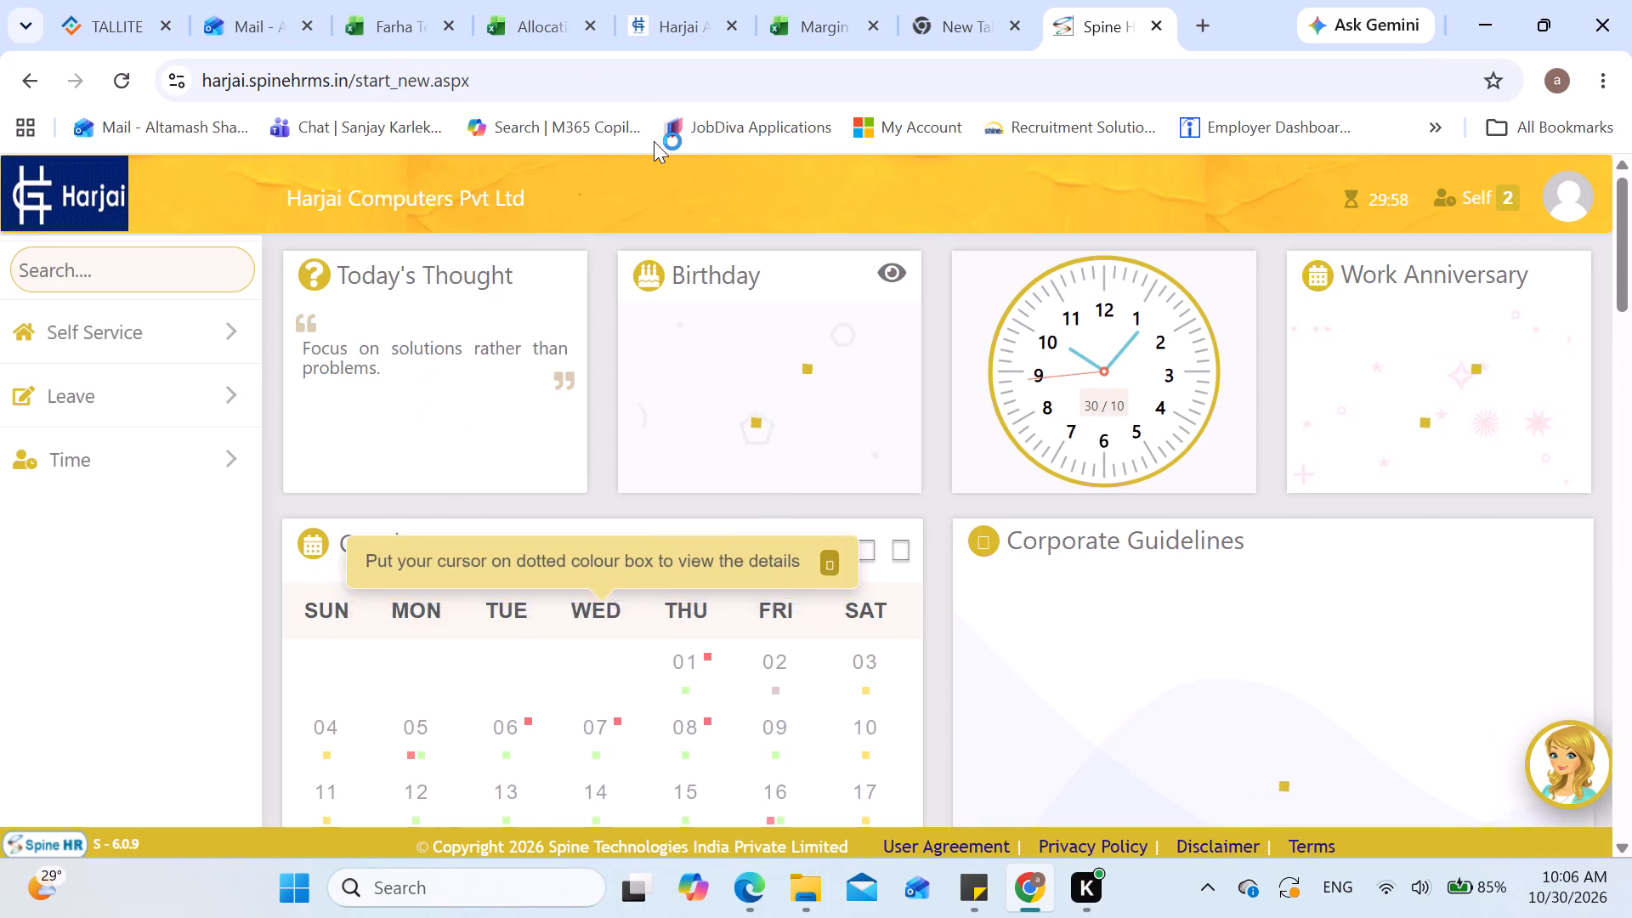
click(102, 207)
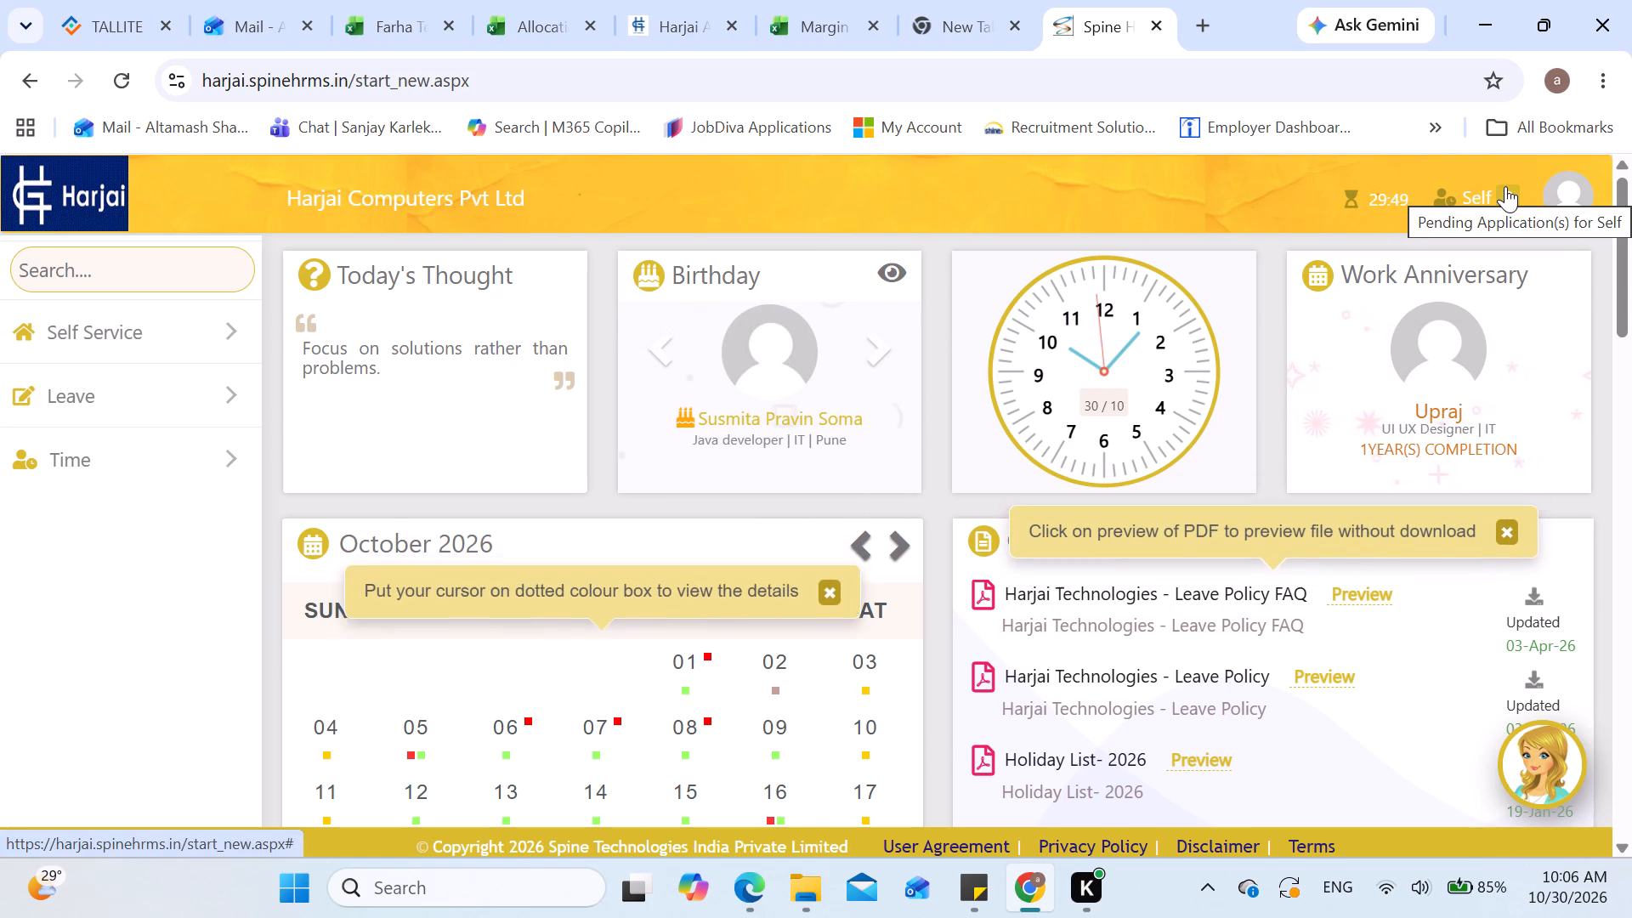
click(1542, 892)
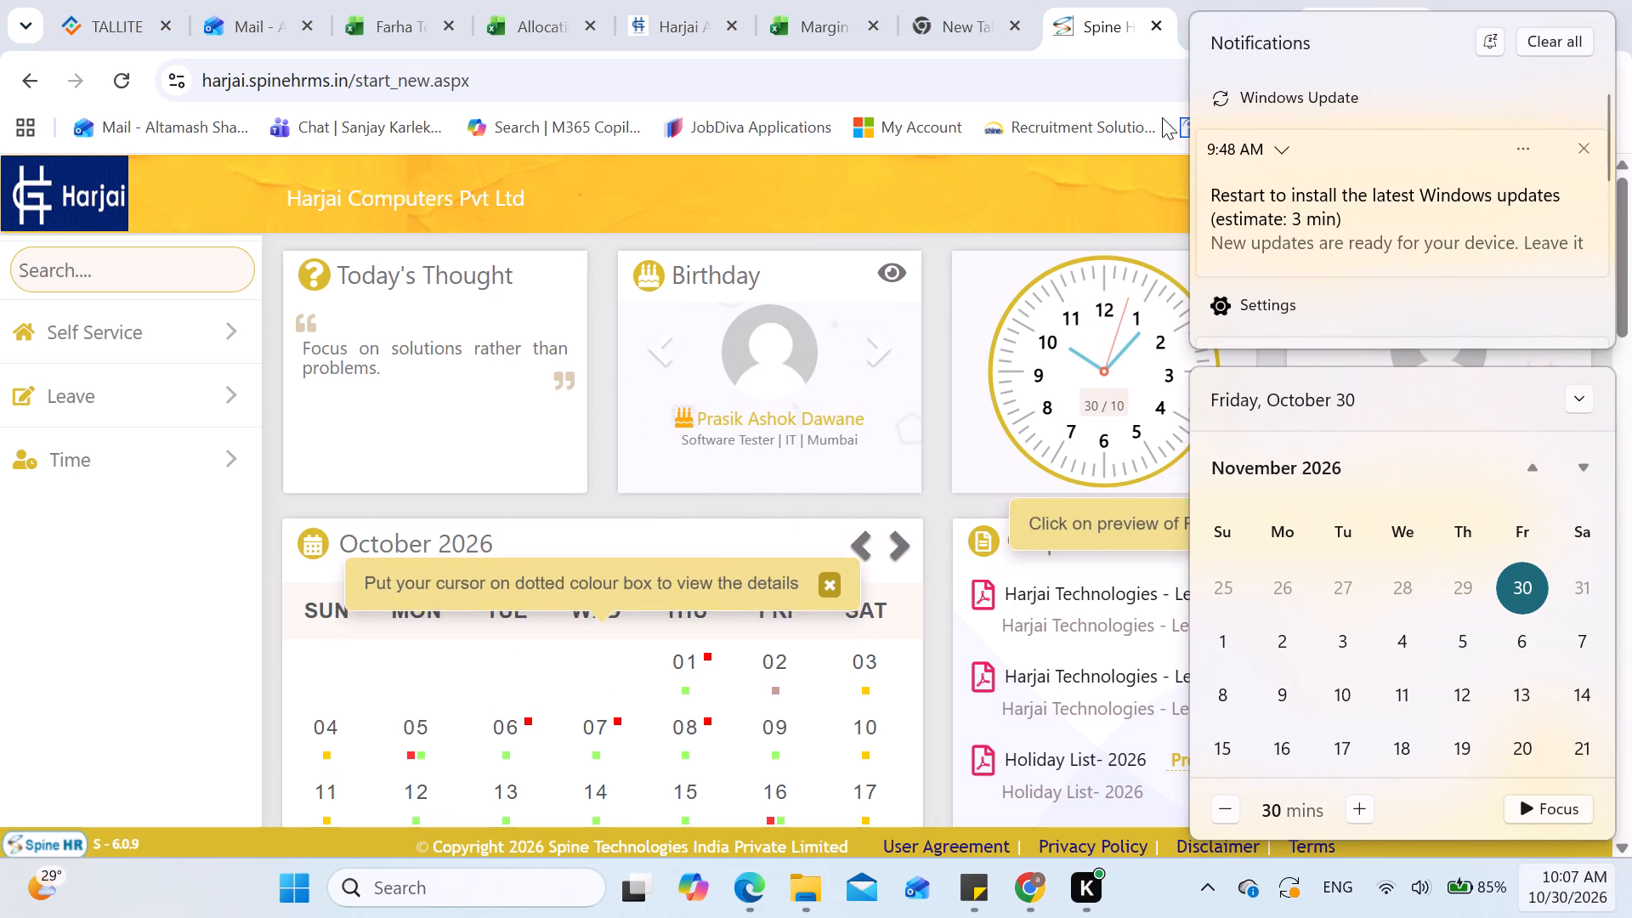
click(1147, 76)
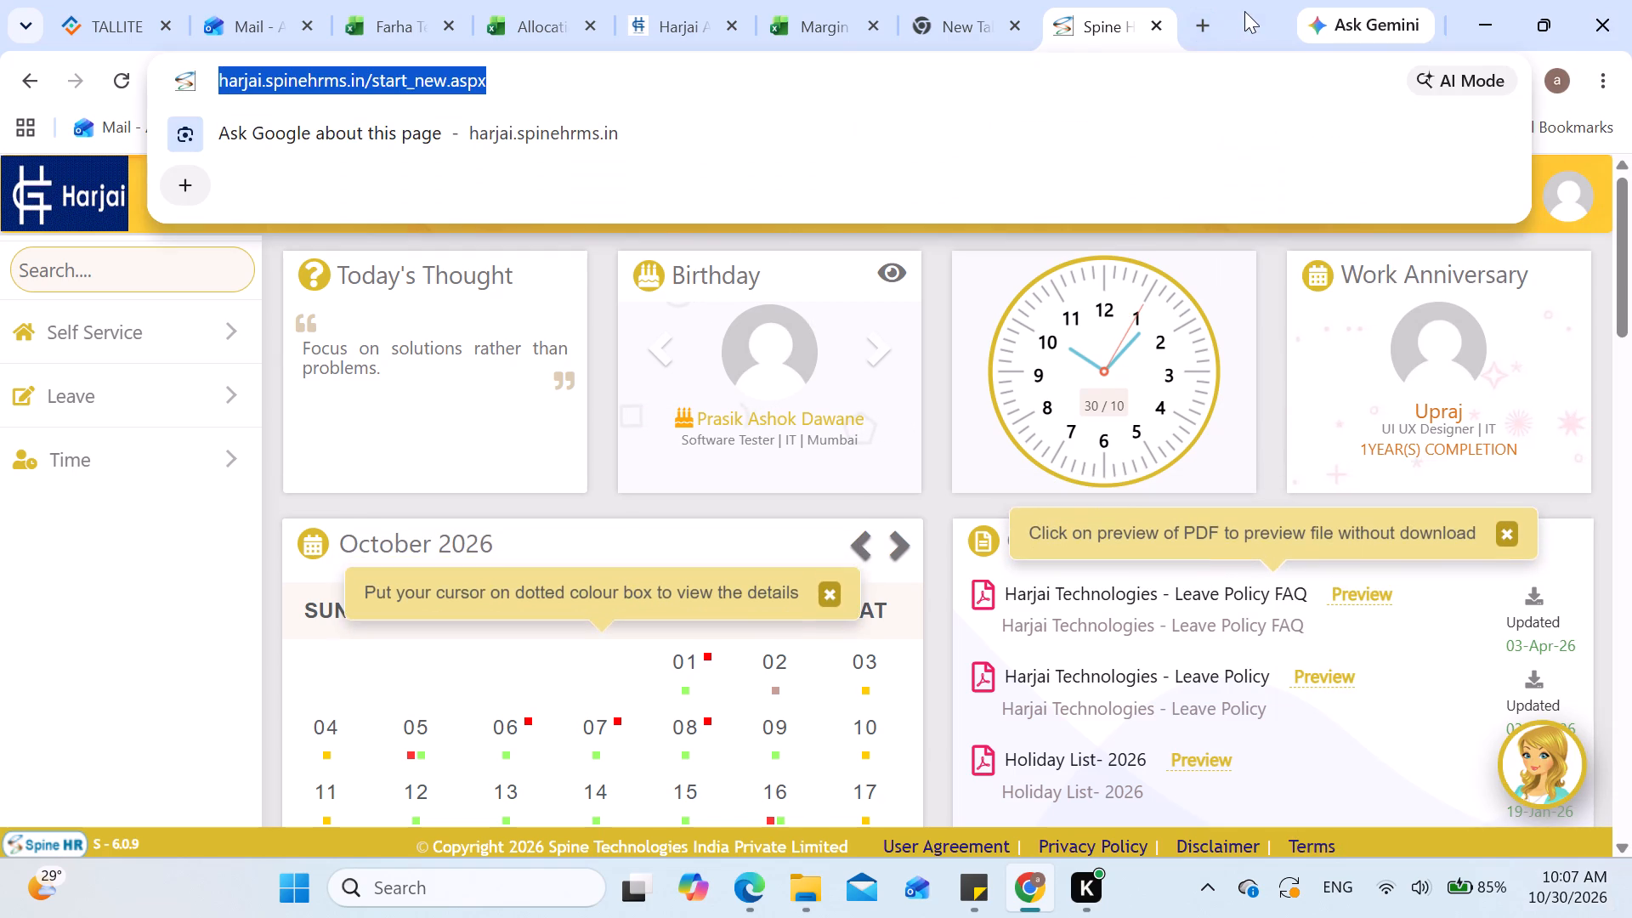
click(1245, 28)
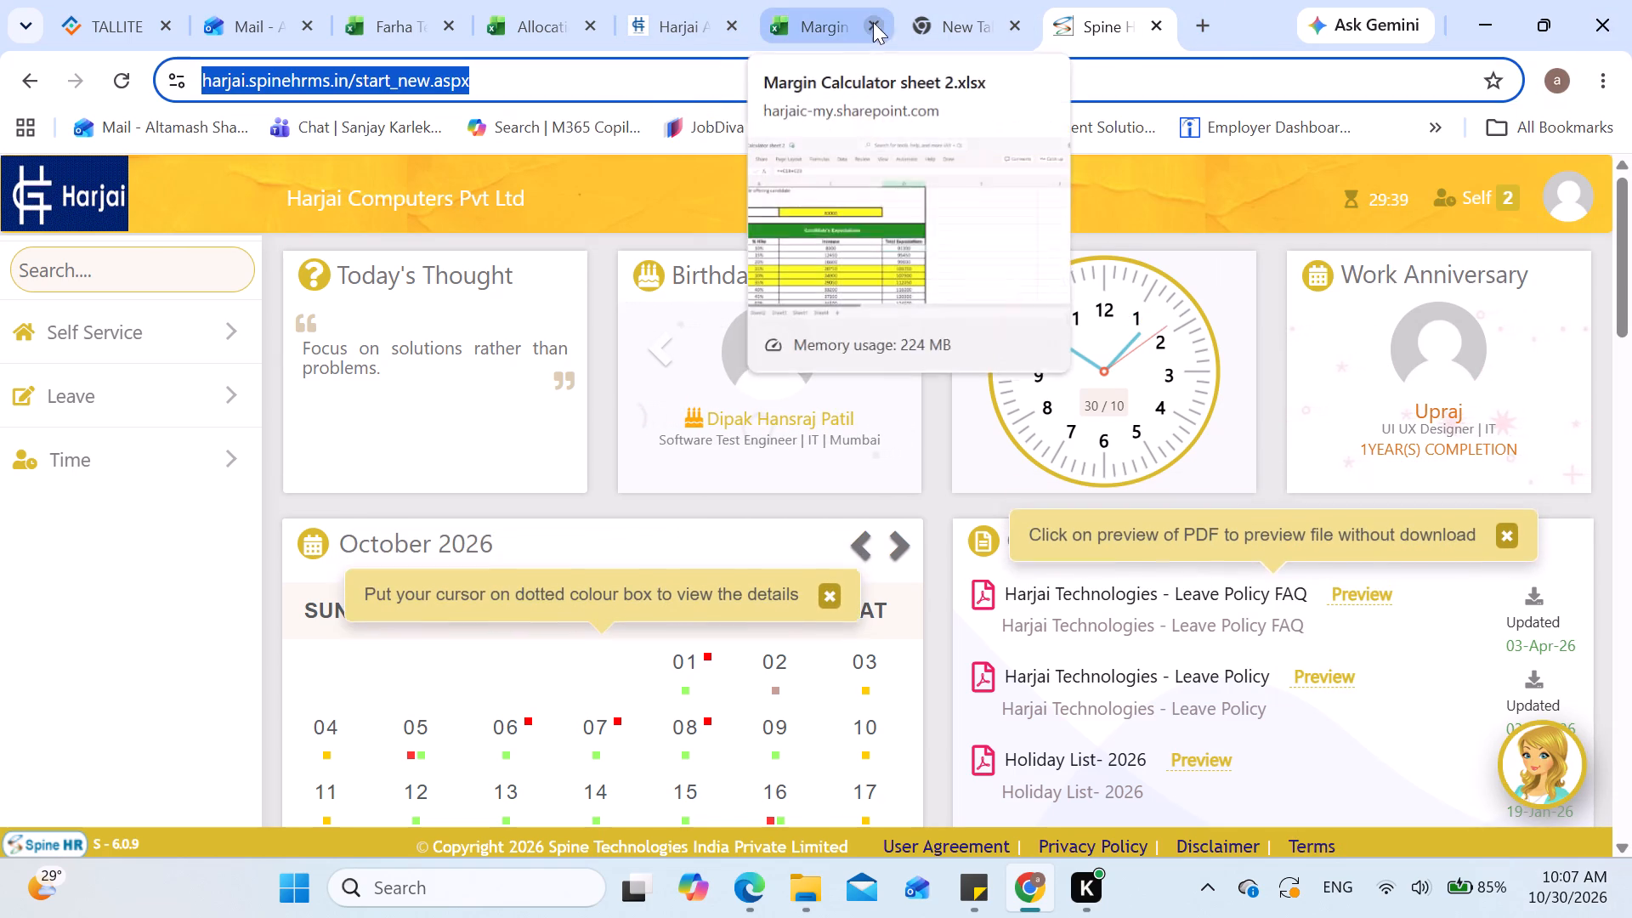
Switch to the blank new browser tab.
click(956, 14)
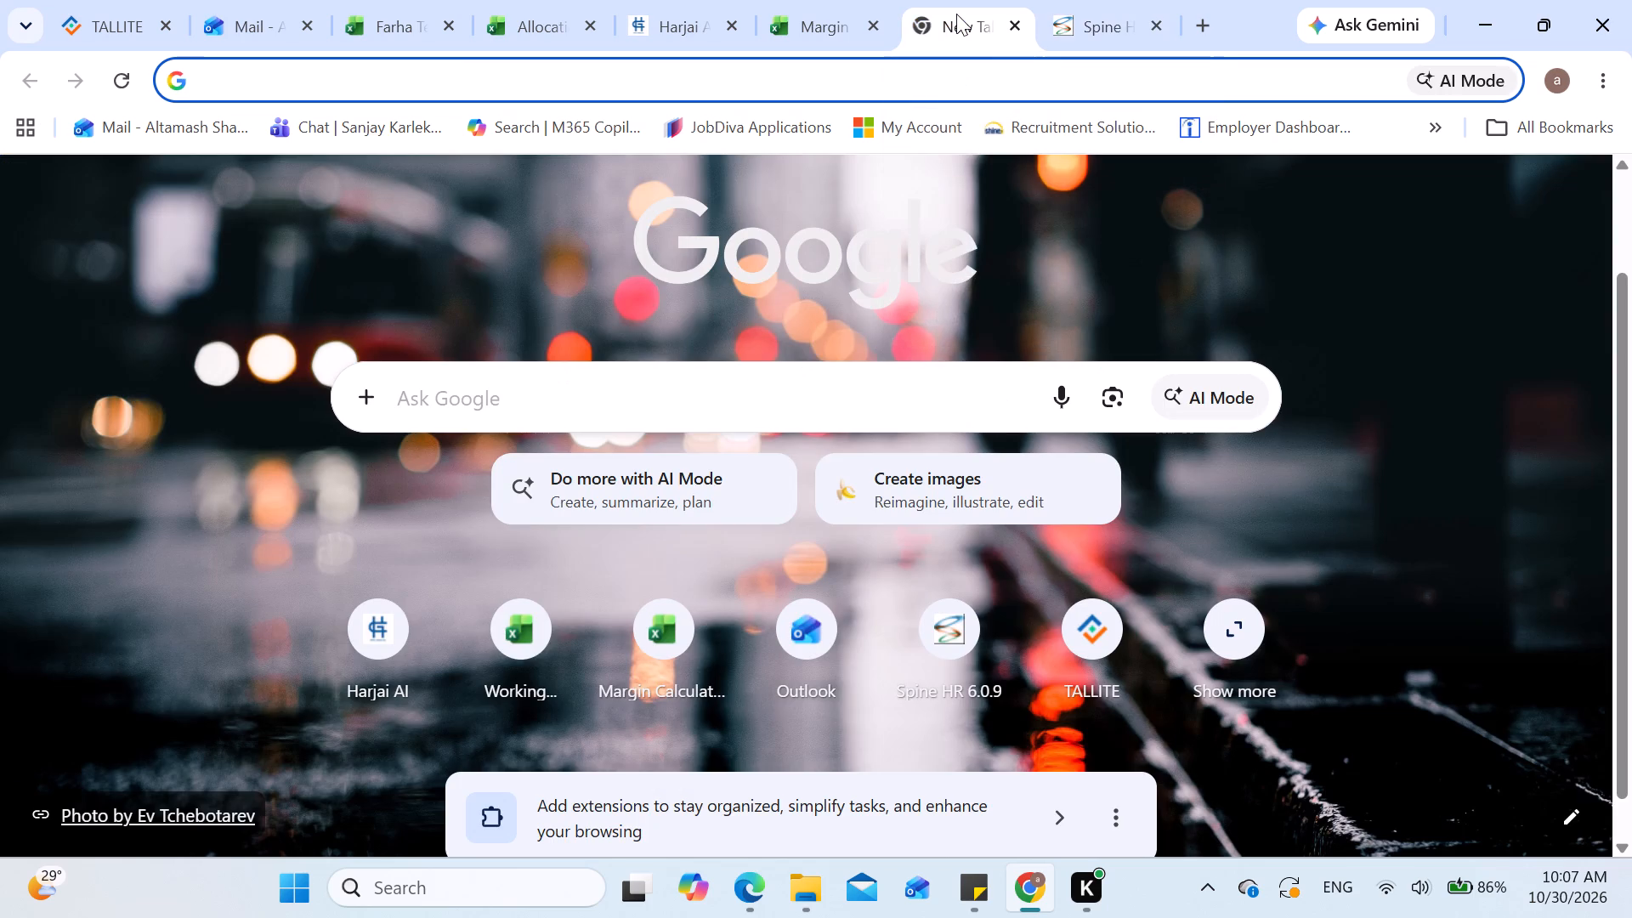
Expand the full set of site shortcuts on the new tab page and look through them.
scroll(956, 14, down, 1)
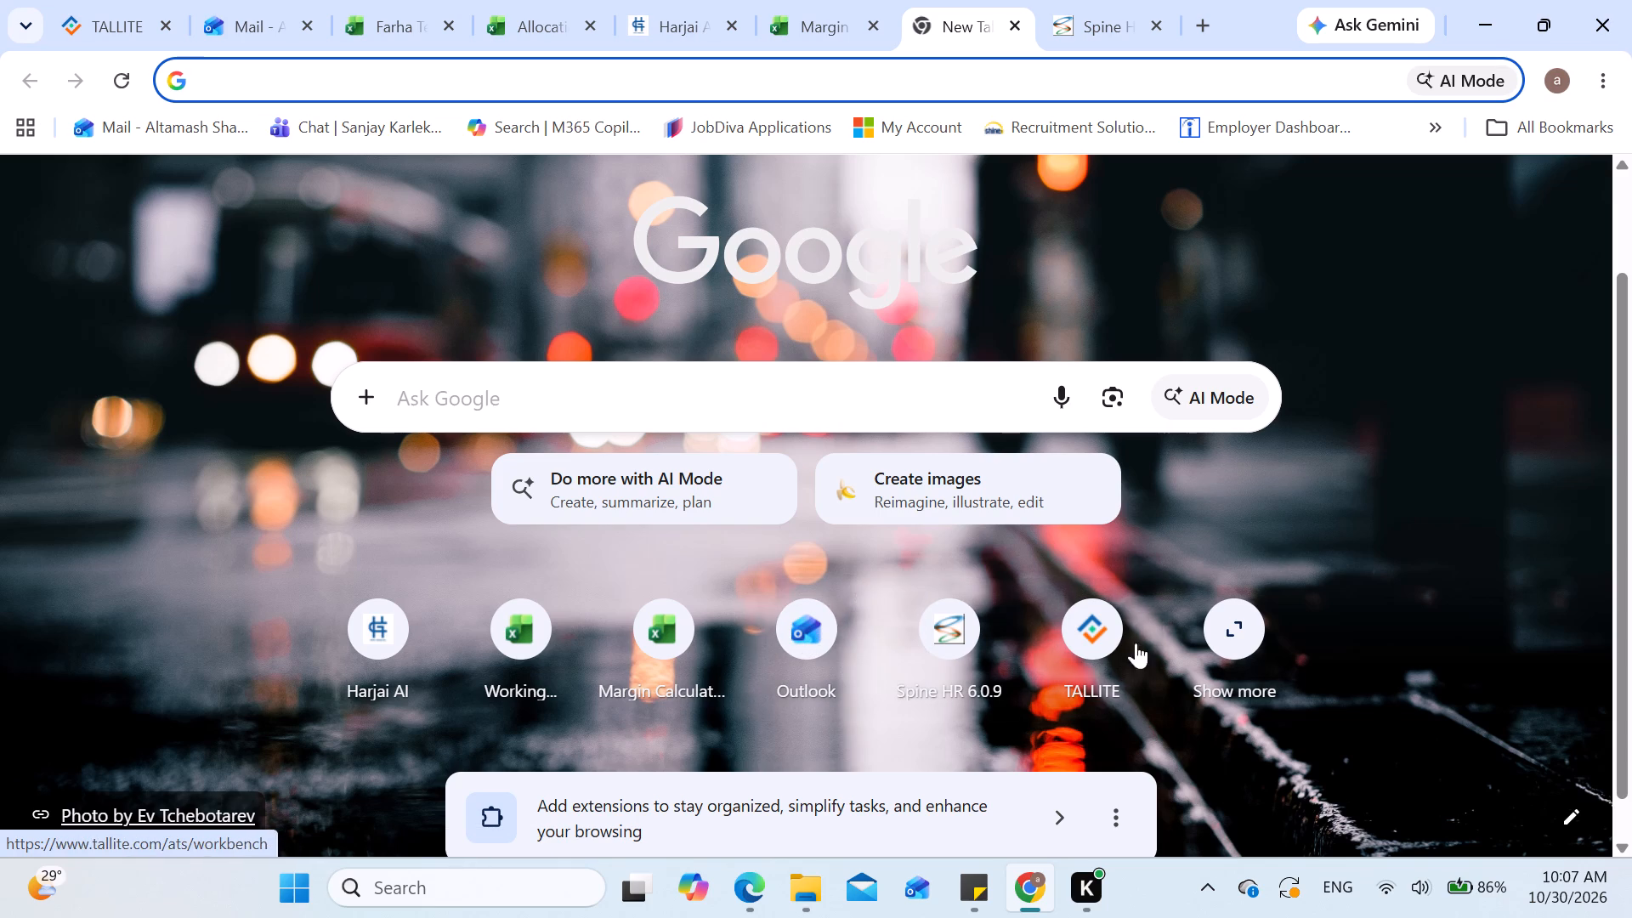
click(1232, 637)
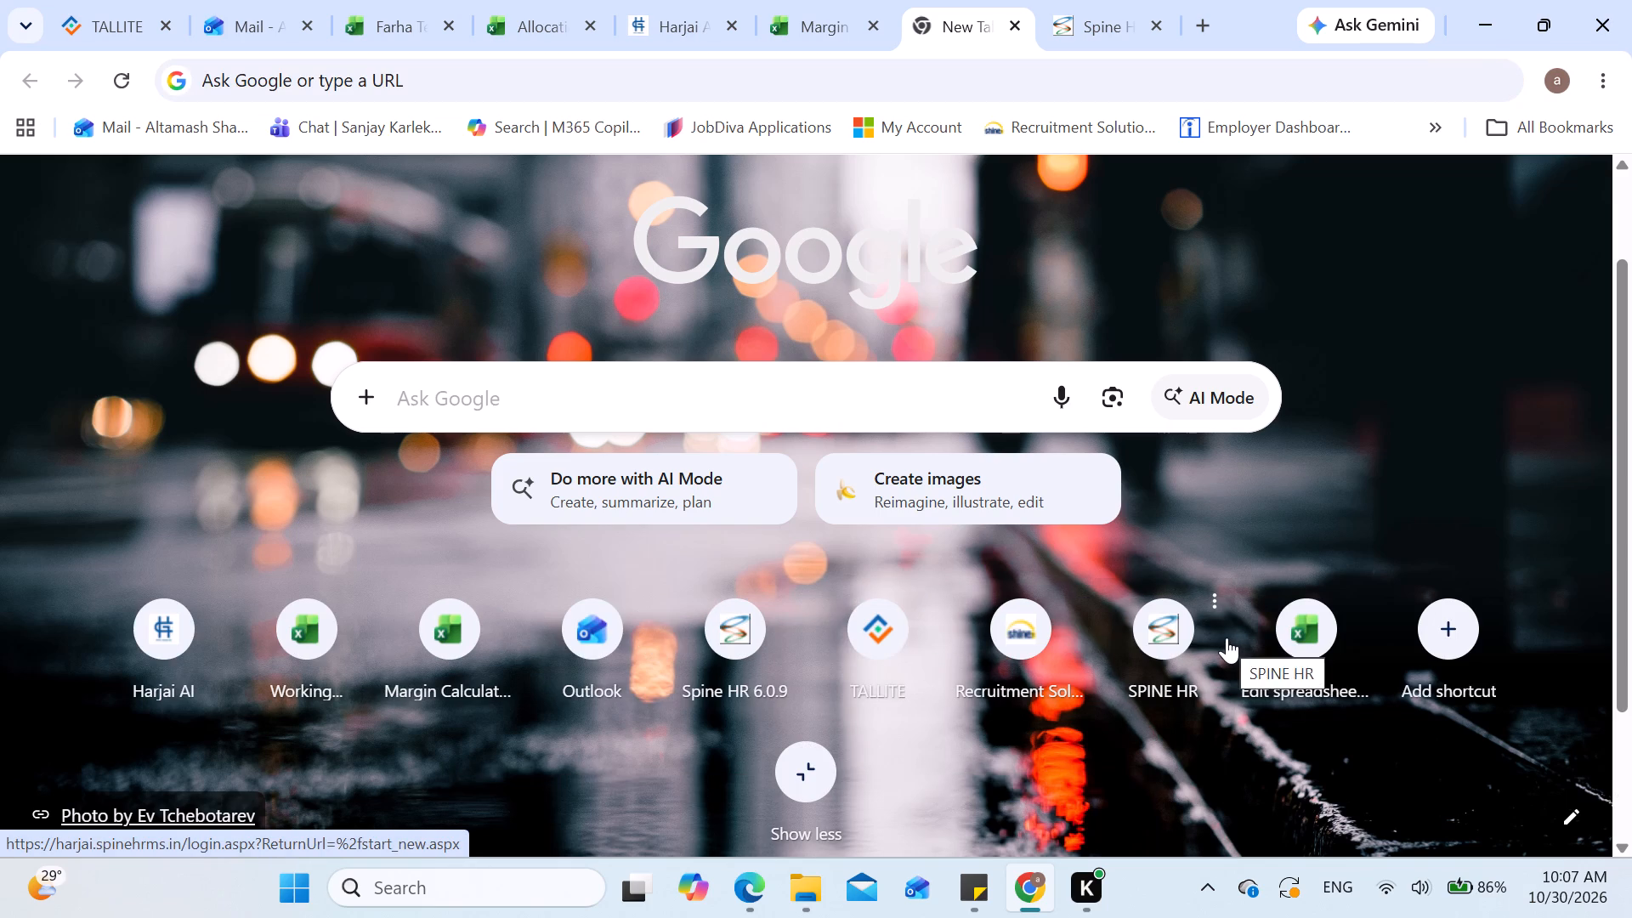
scroll(1030, 576, down, 2)
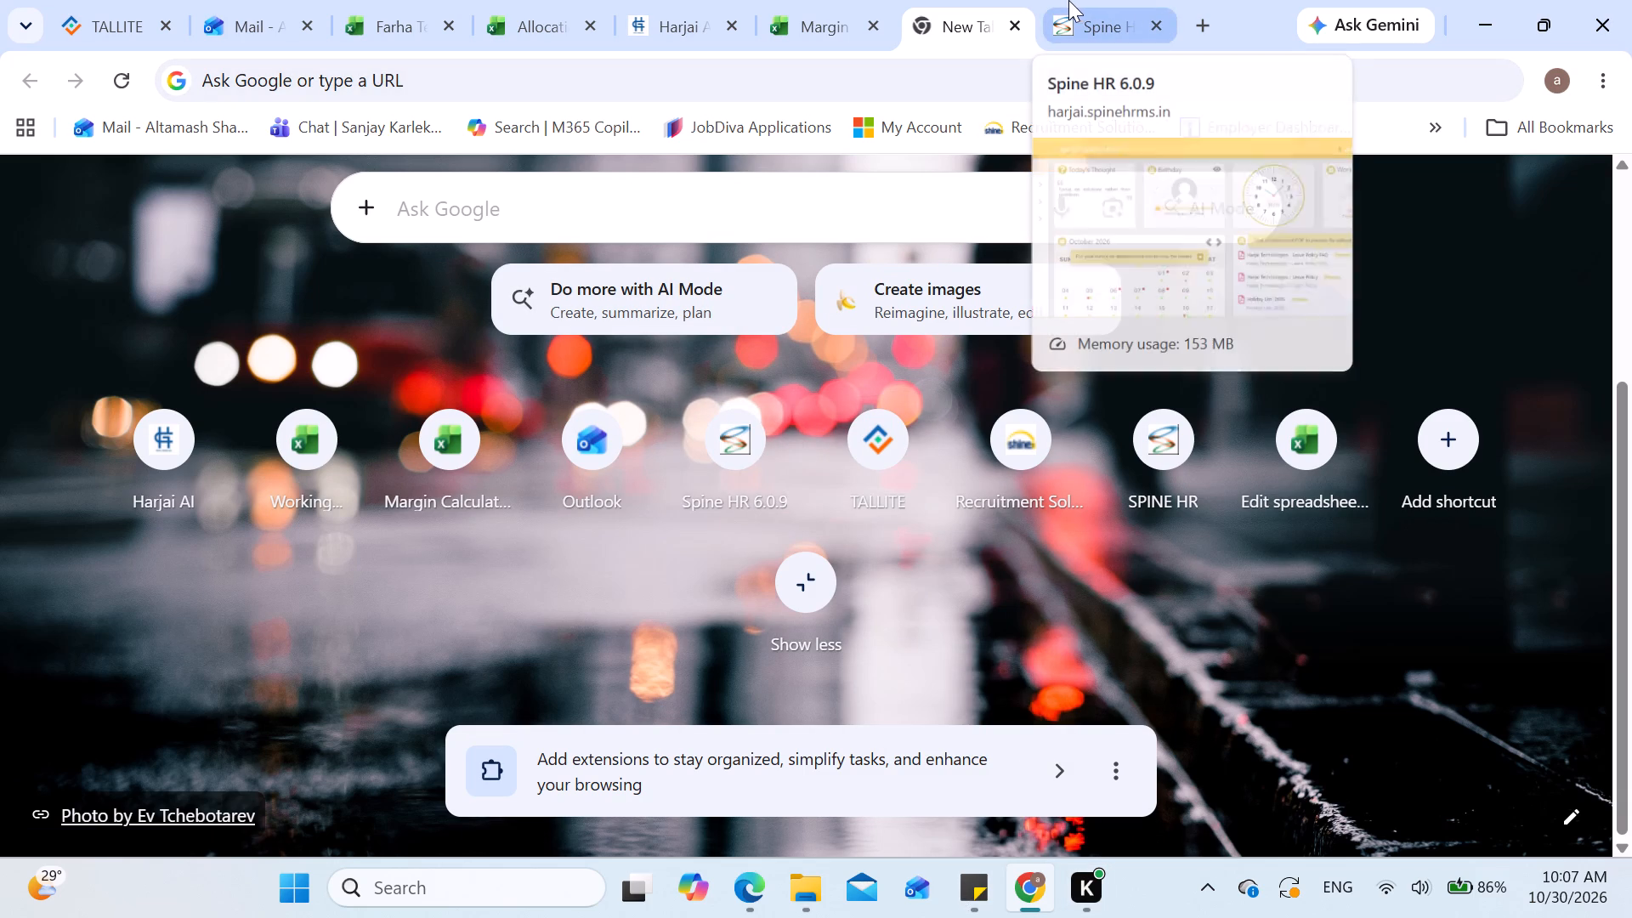
Open another new browser tab.
click(1204, 17)
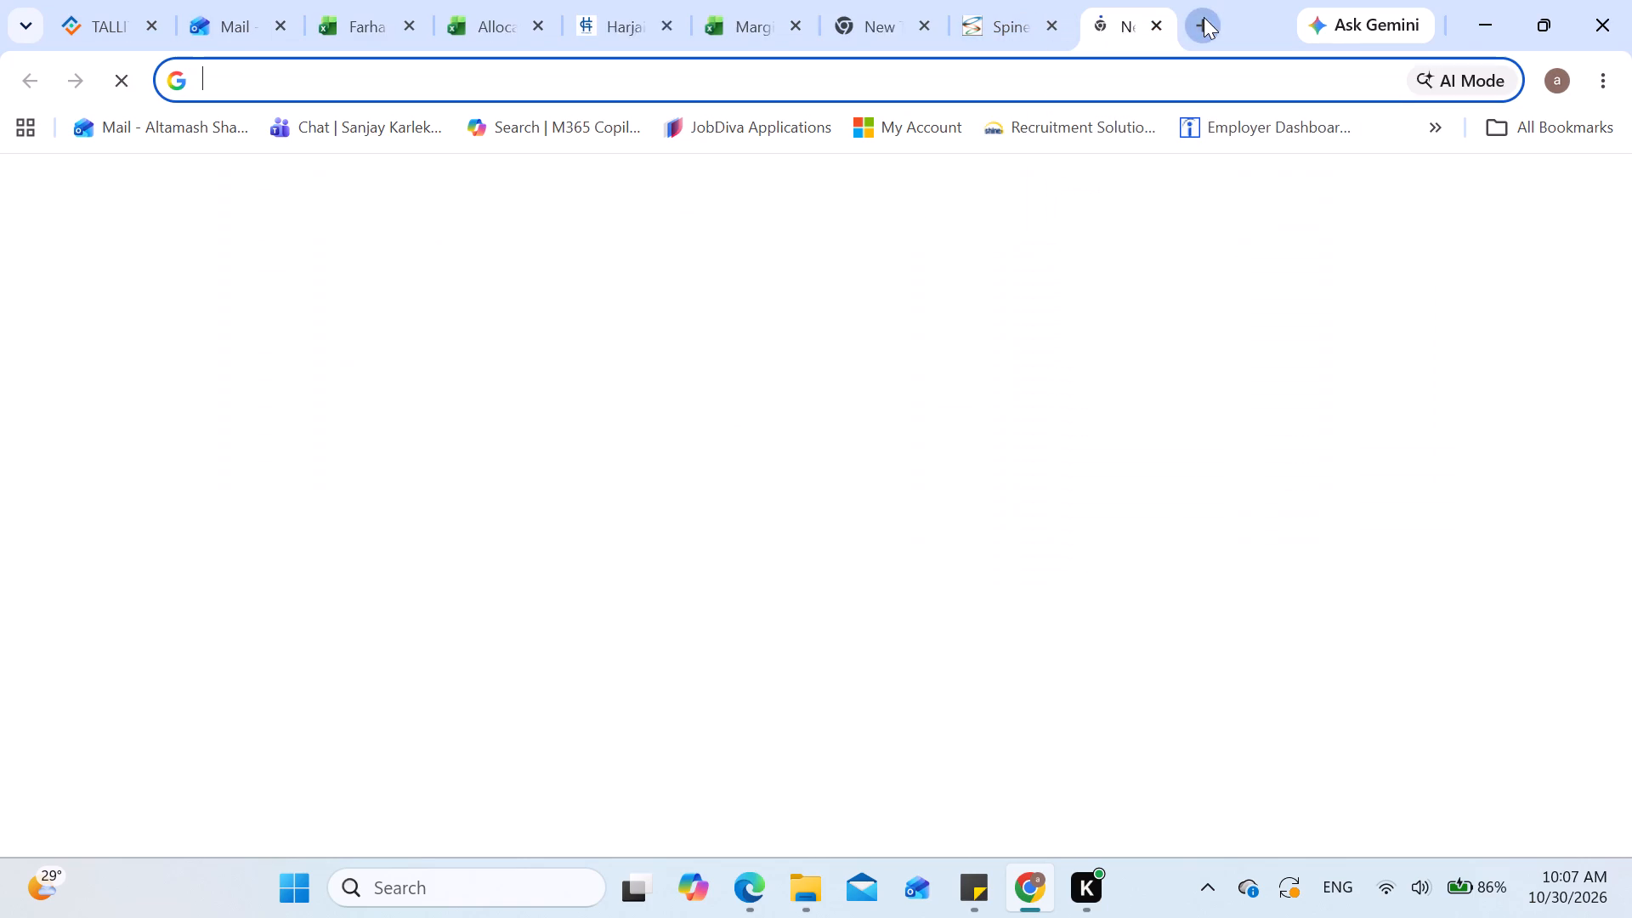
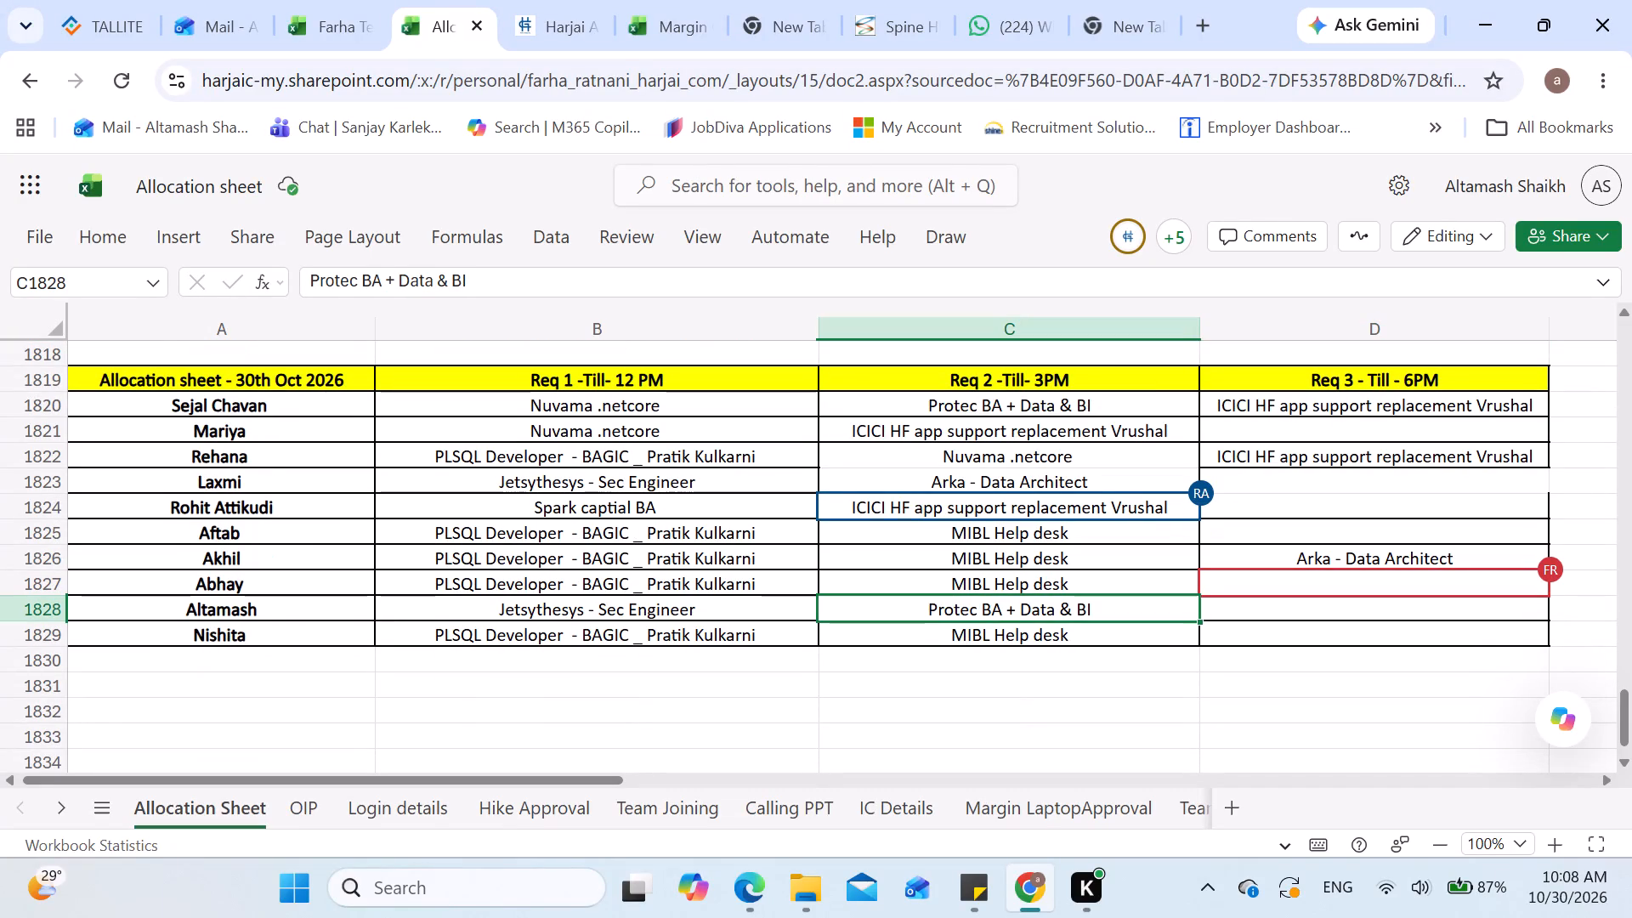
Check Altamash's Req 1 allocation in the 30th Oct 2026 table of the Allocation sheet.
click(752, 609)
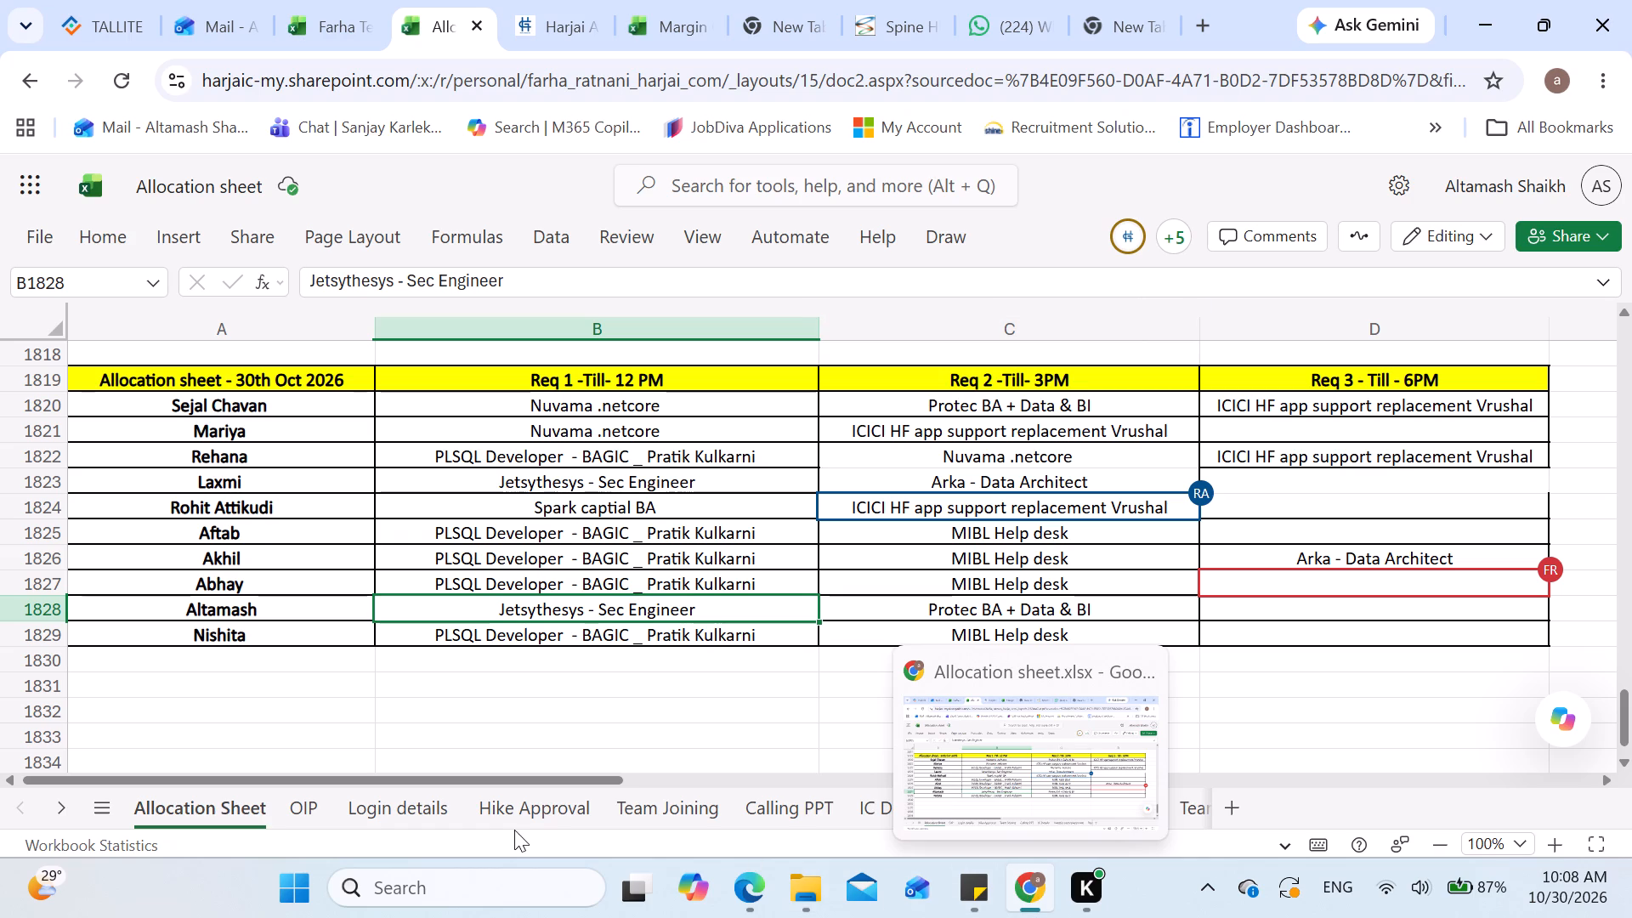
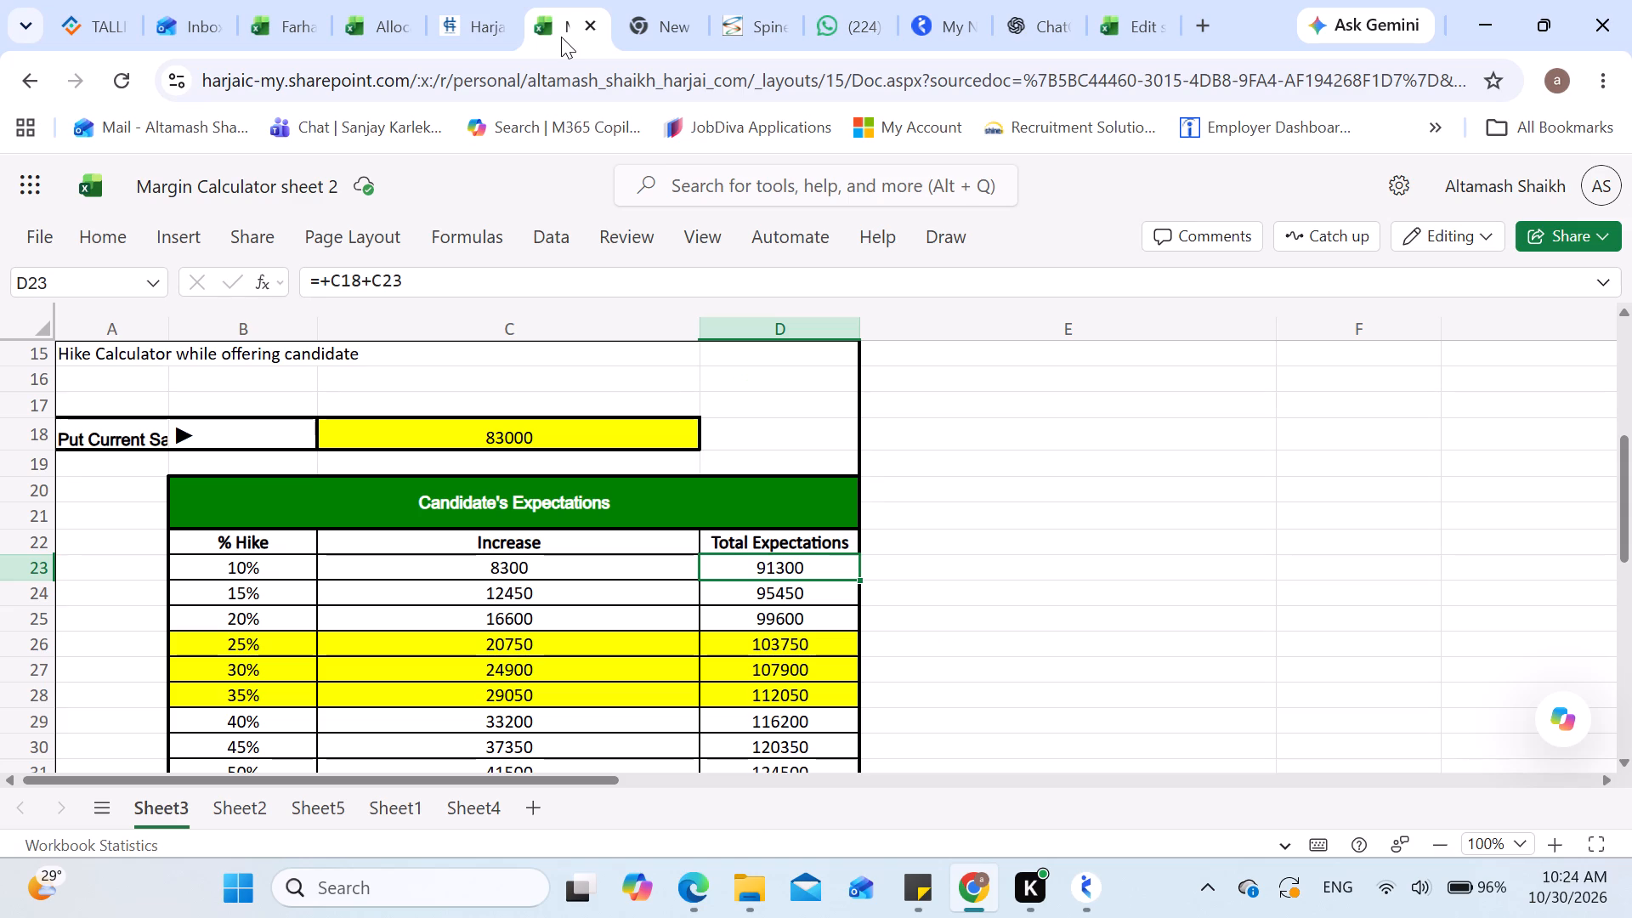
Open Sheet2 of the Margin Calculator sheet 2 workbook.
click(257, 805)
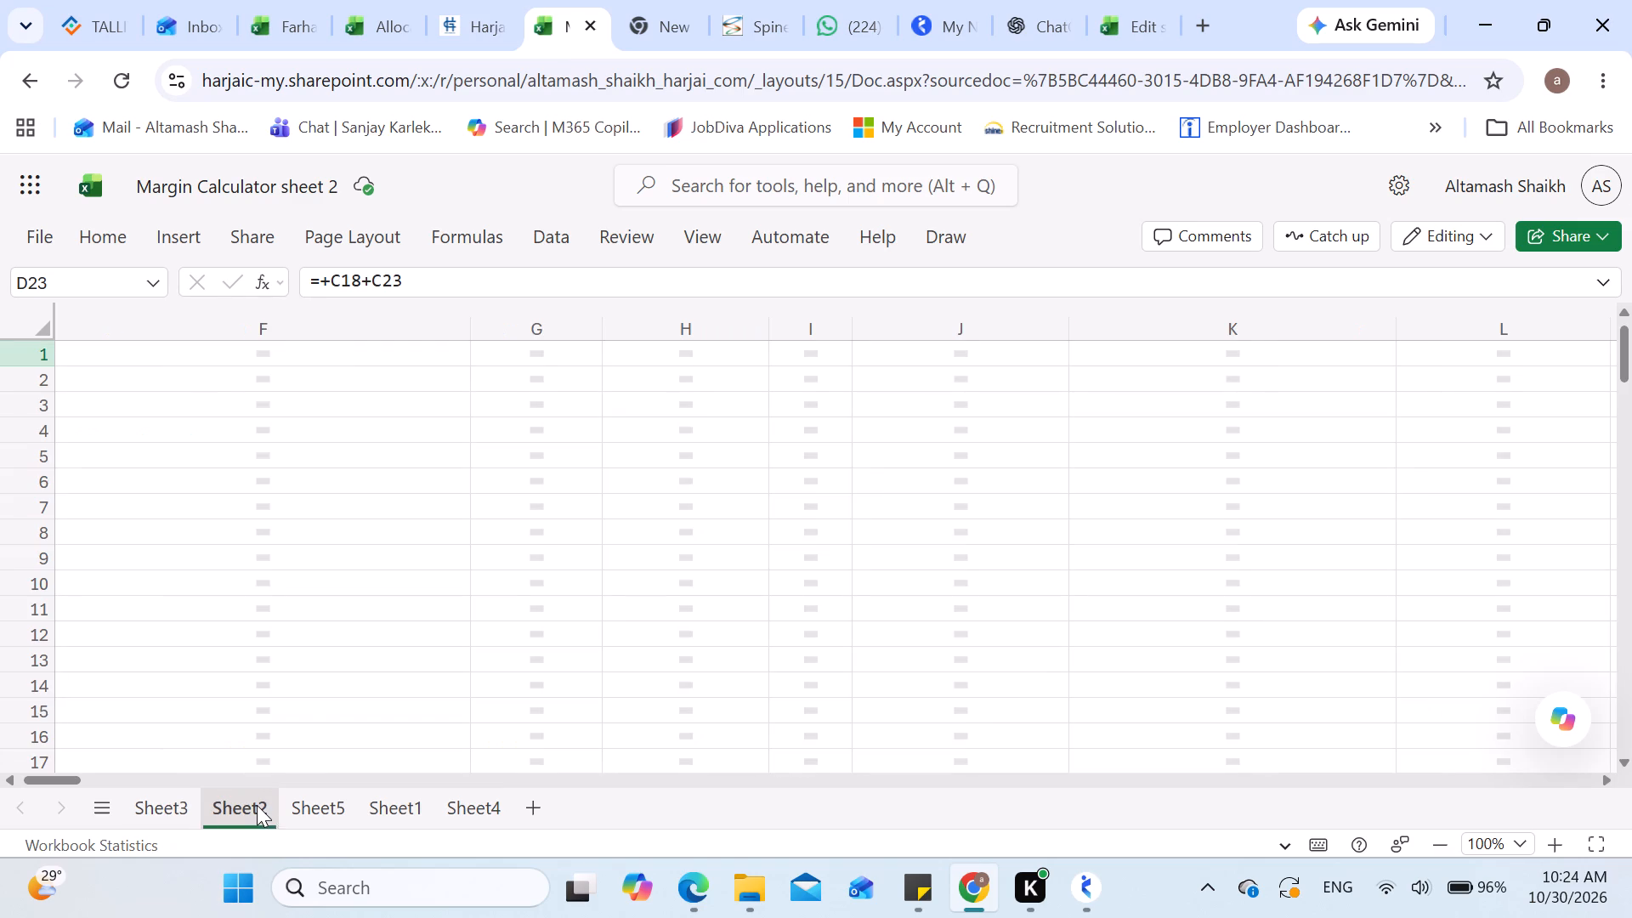
Close the extra Excel start page that is open in its own browser tab.
click(1125, 42)
click(1164, 14)
click(1158, 16)
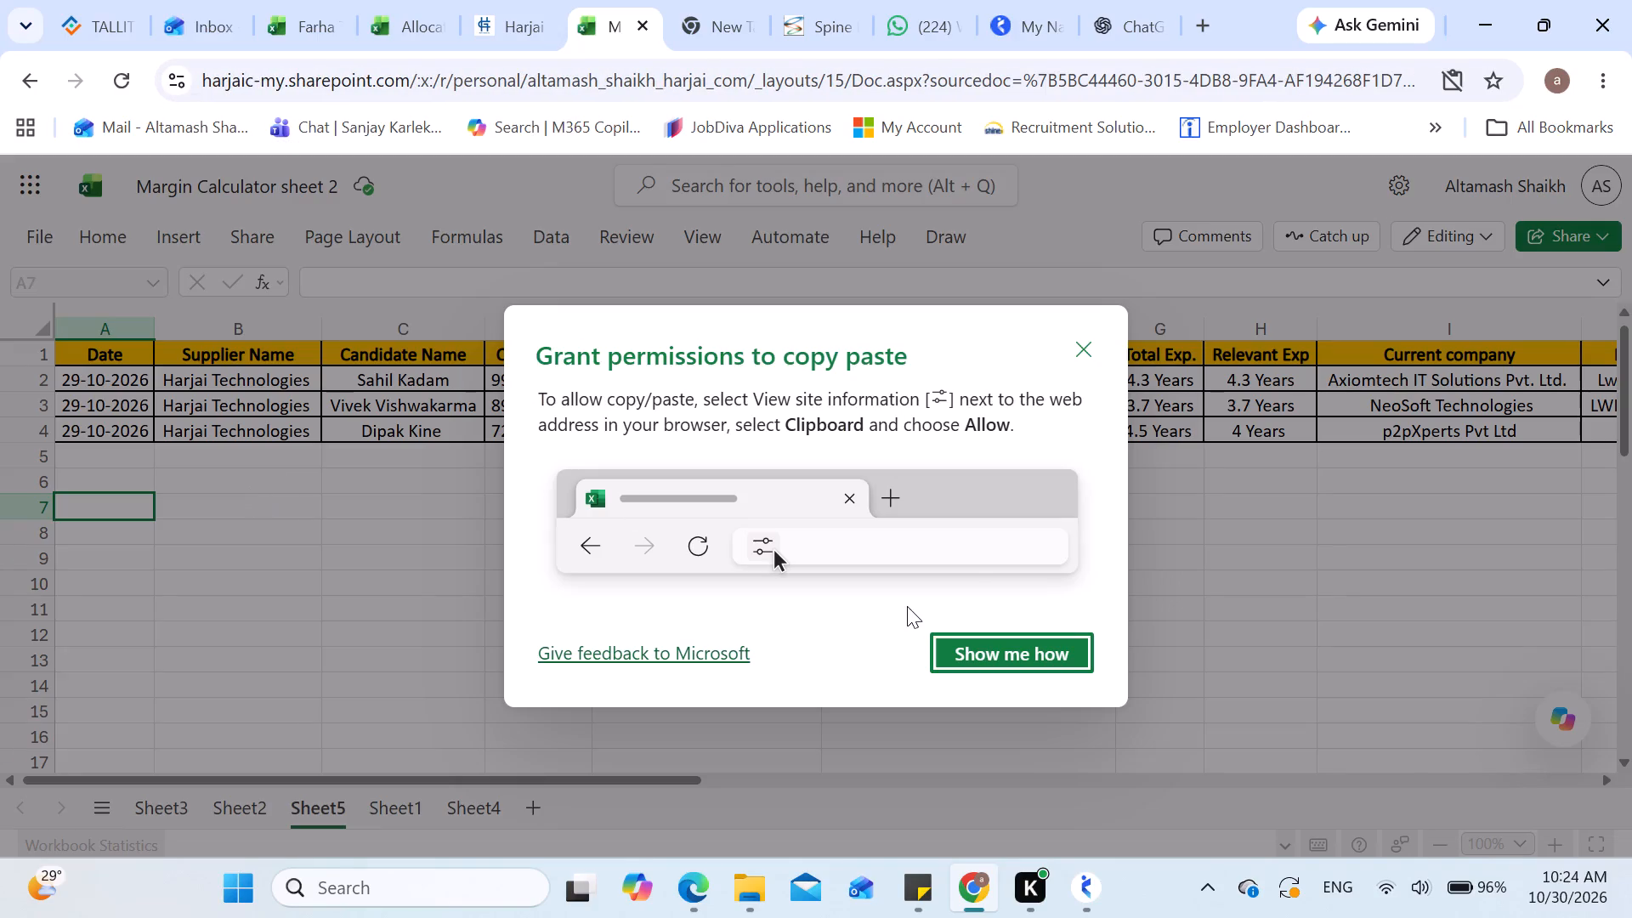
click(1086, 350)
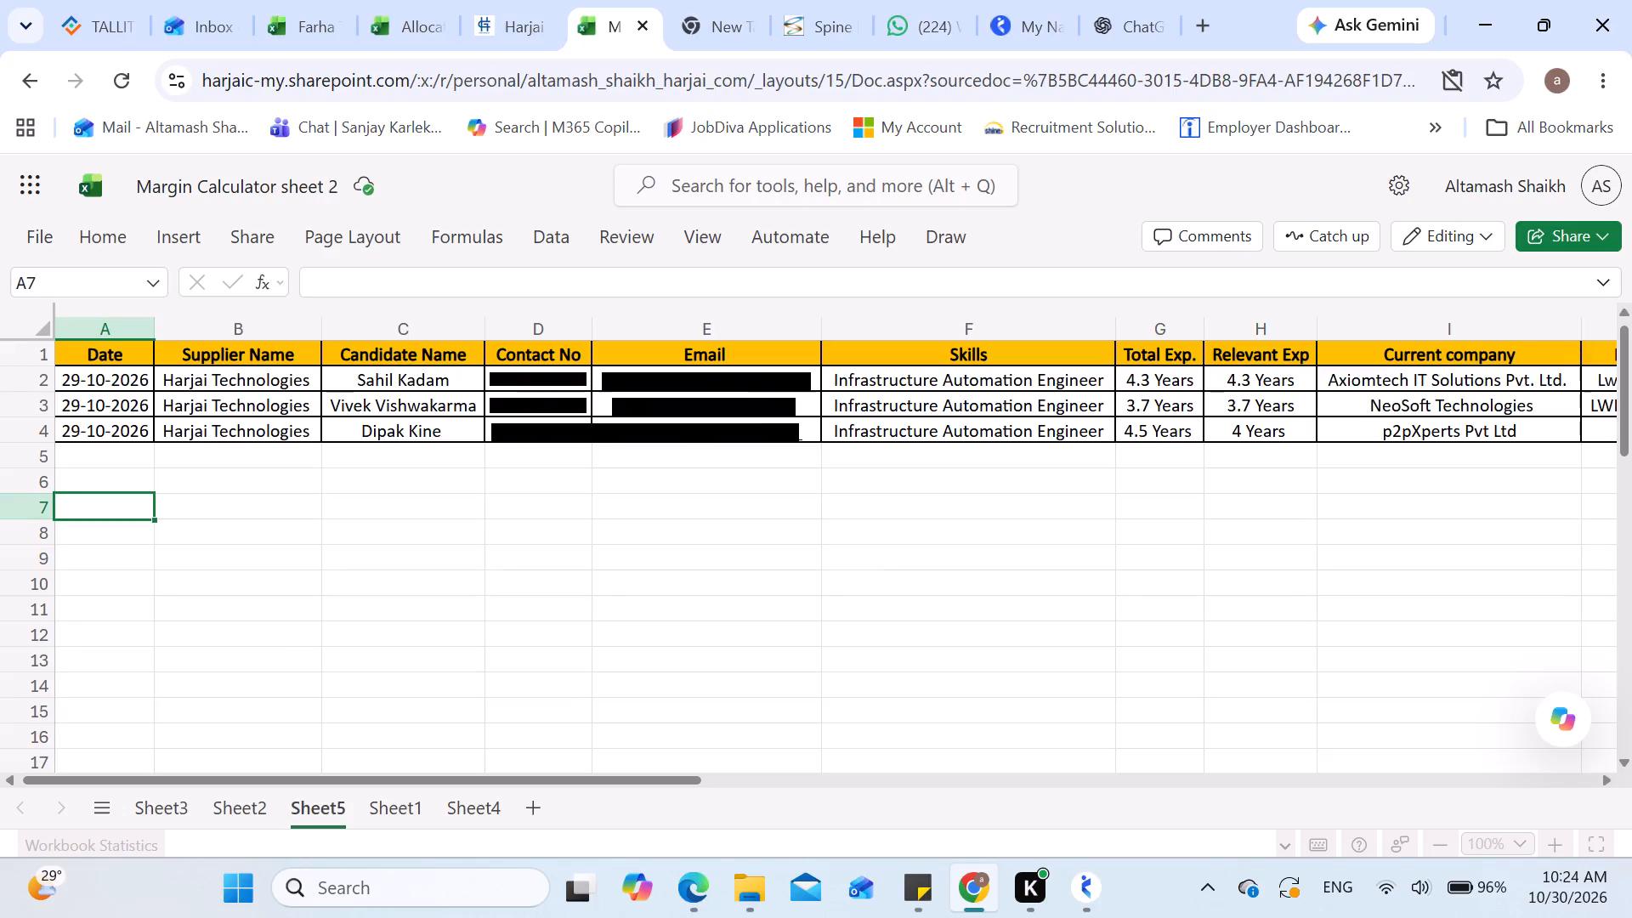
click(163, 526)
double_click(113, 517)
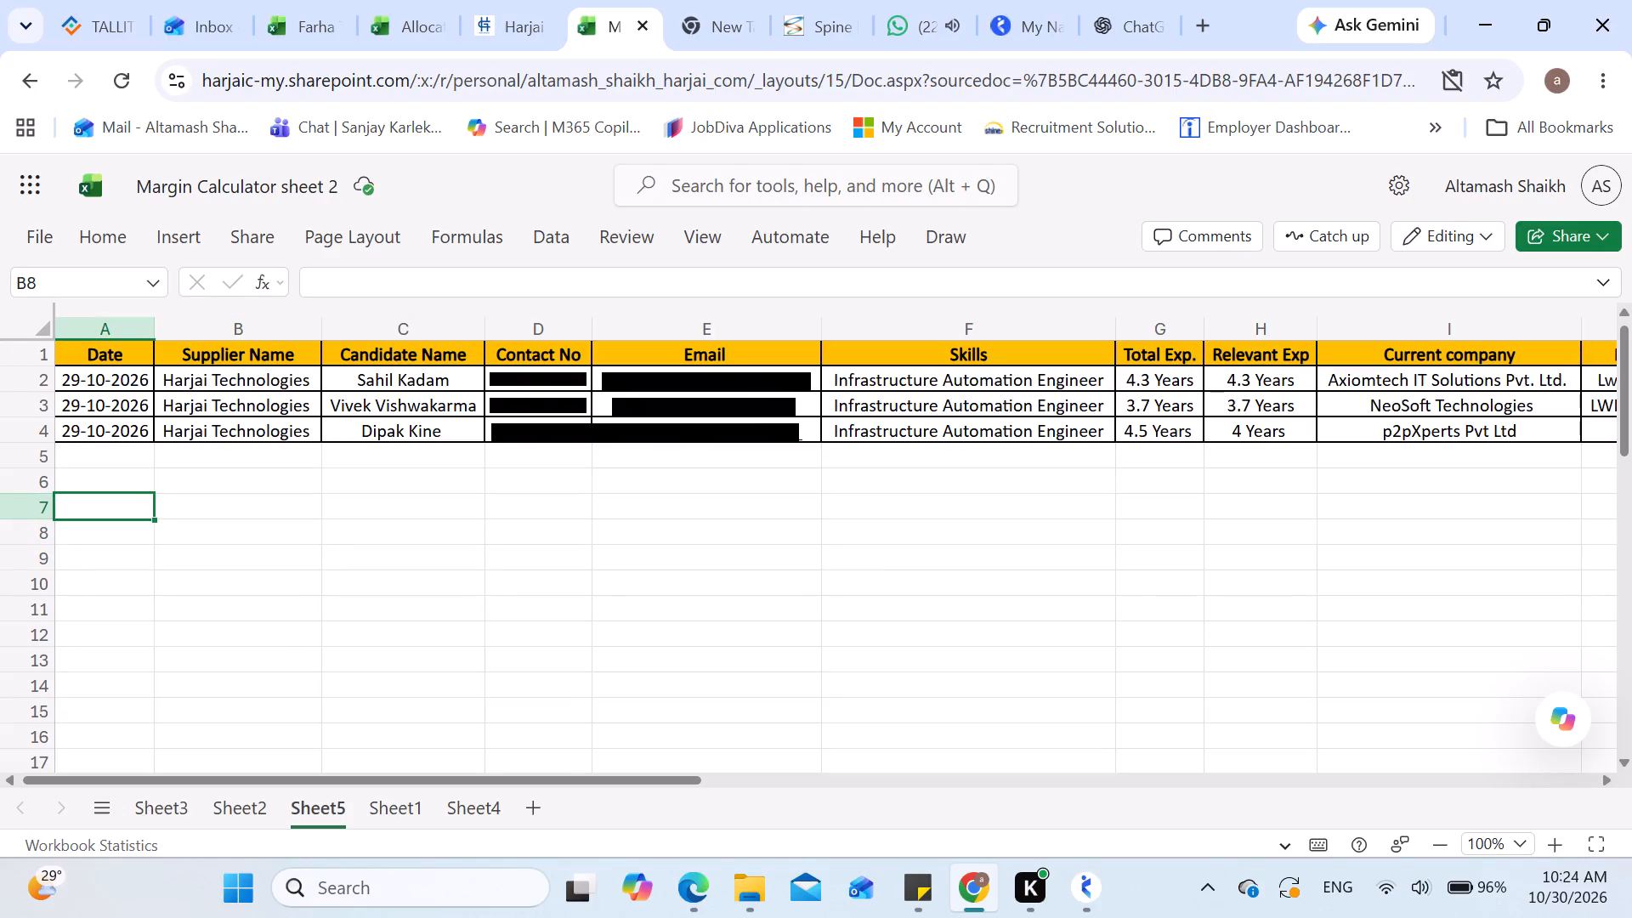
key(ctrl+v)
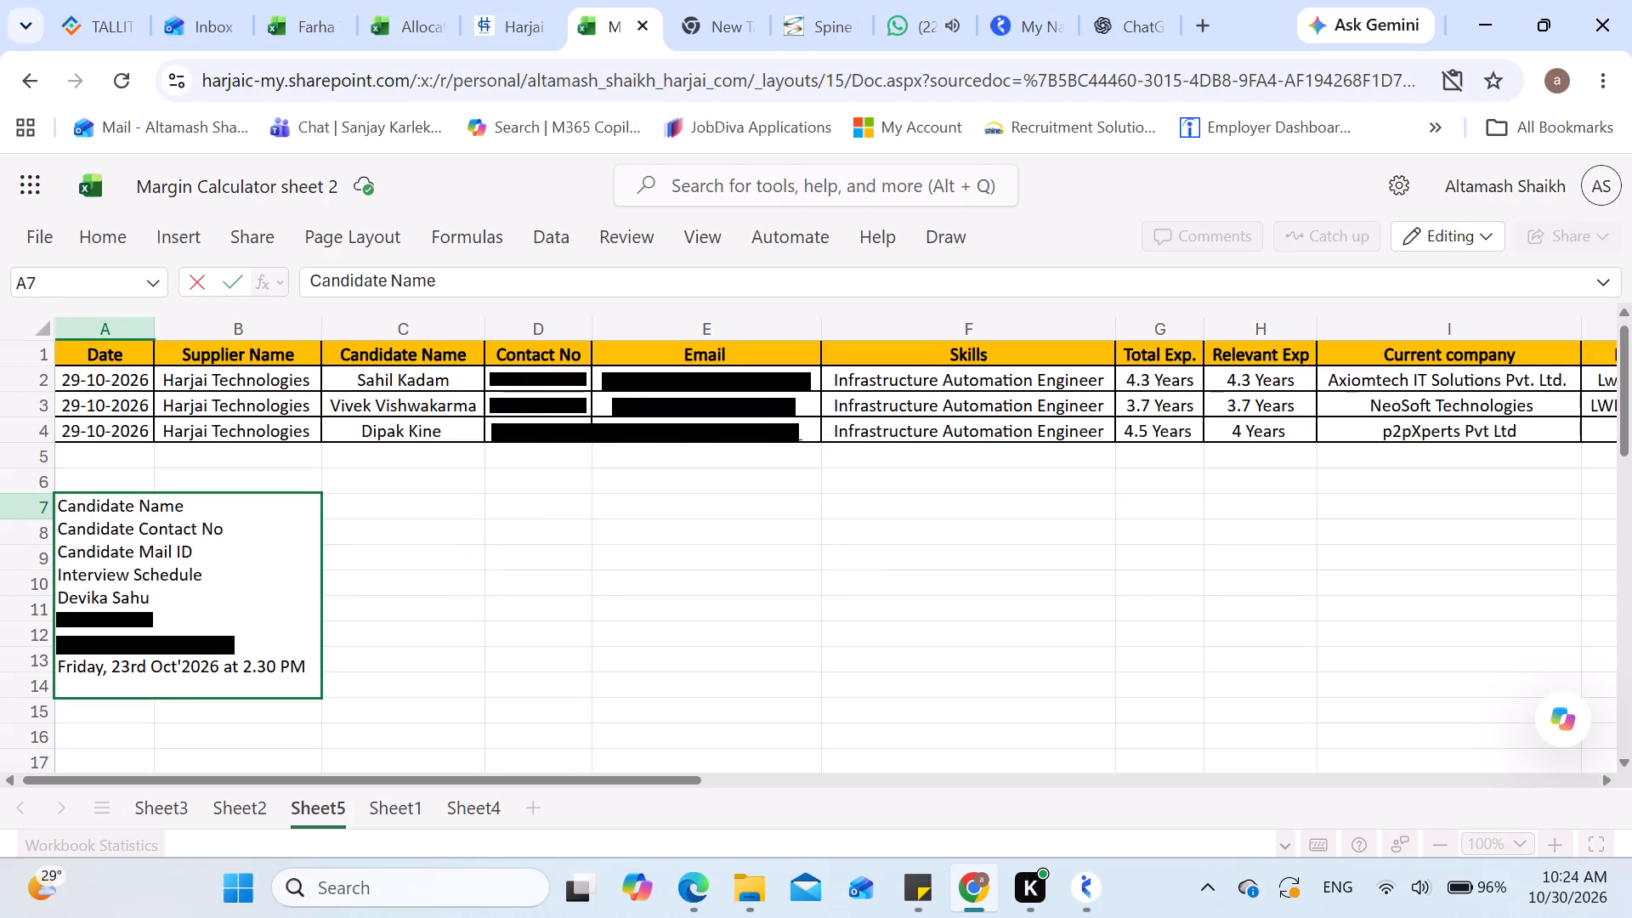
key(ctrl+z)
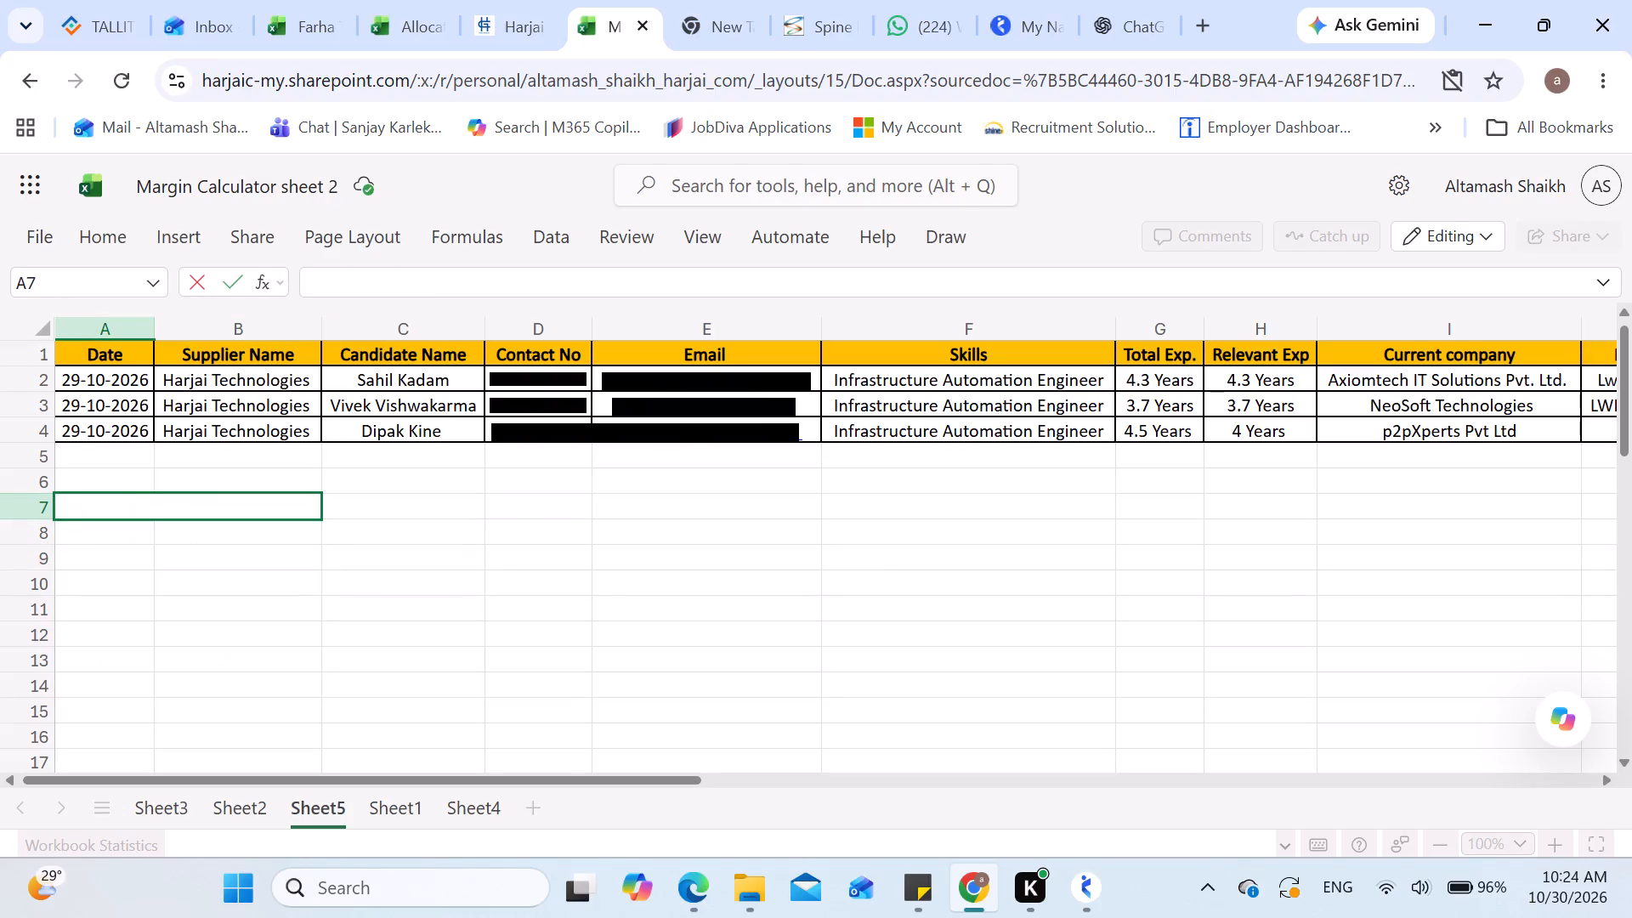
Paste the copied interview schedule table into separate cells starting at A7 on Sheet5.
click(171, 574)
click(109, 504)
key(ctrl+v)
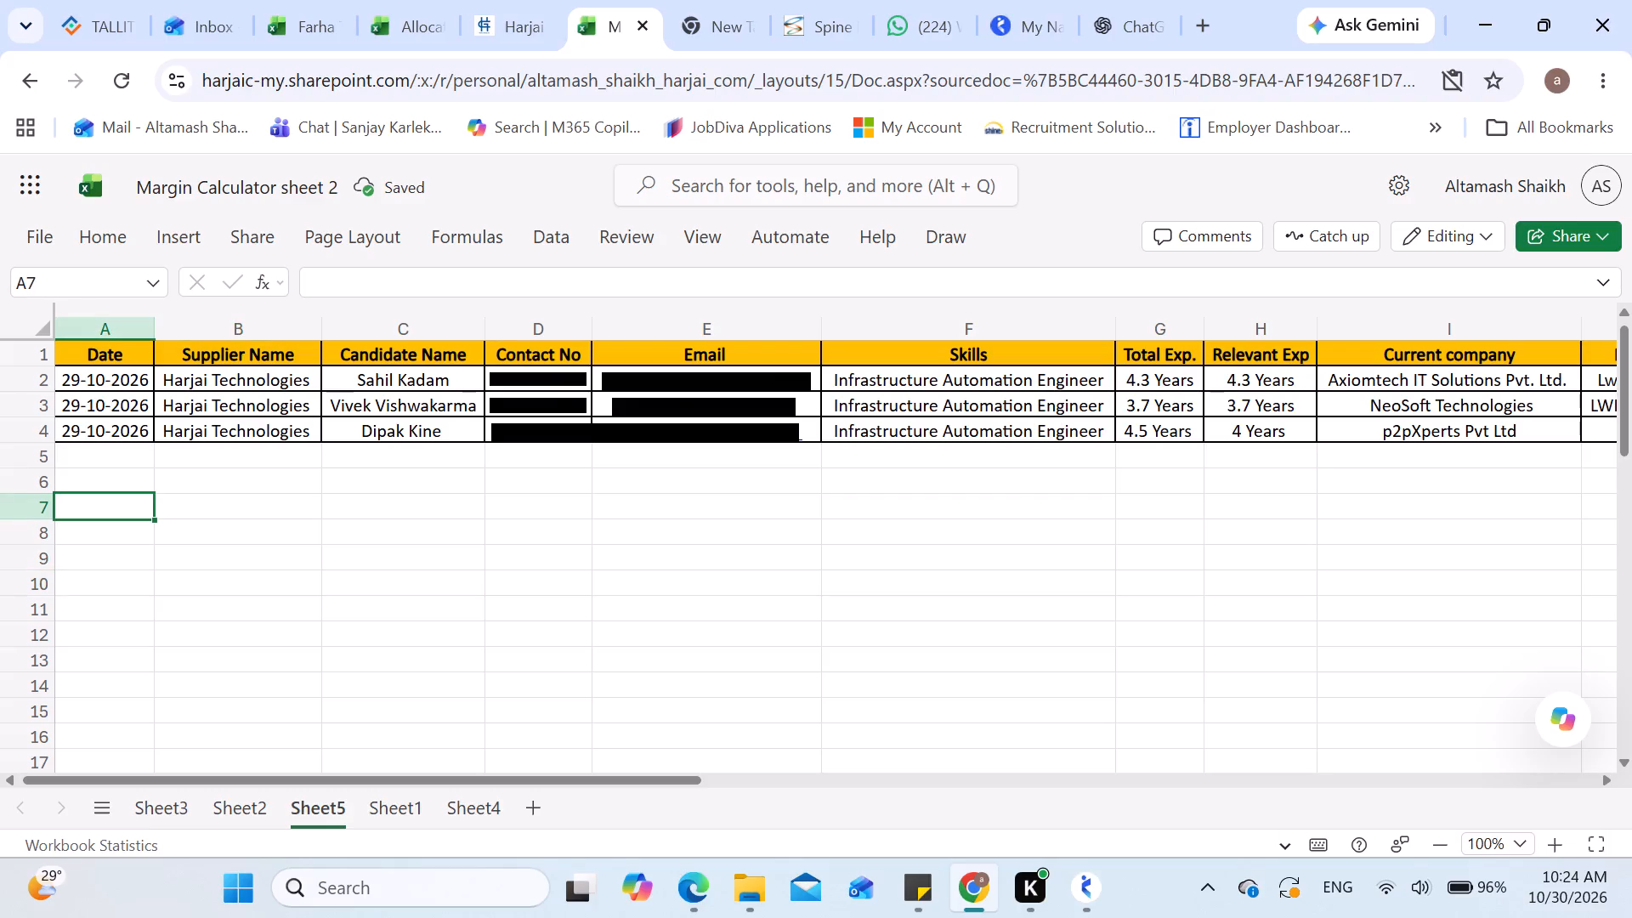
click(283, 573)
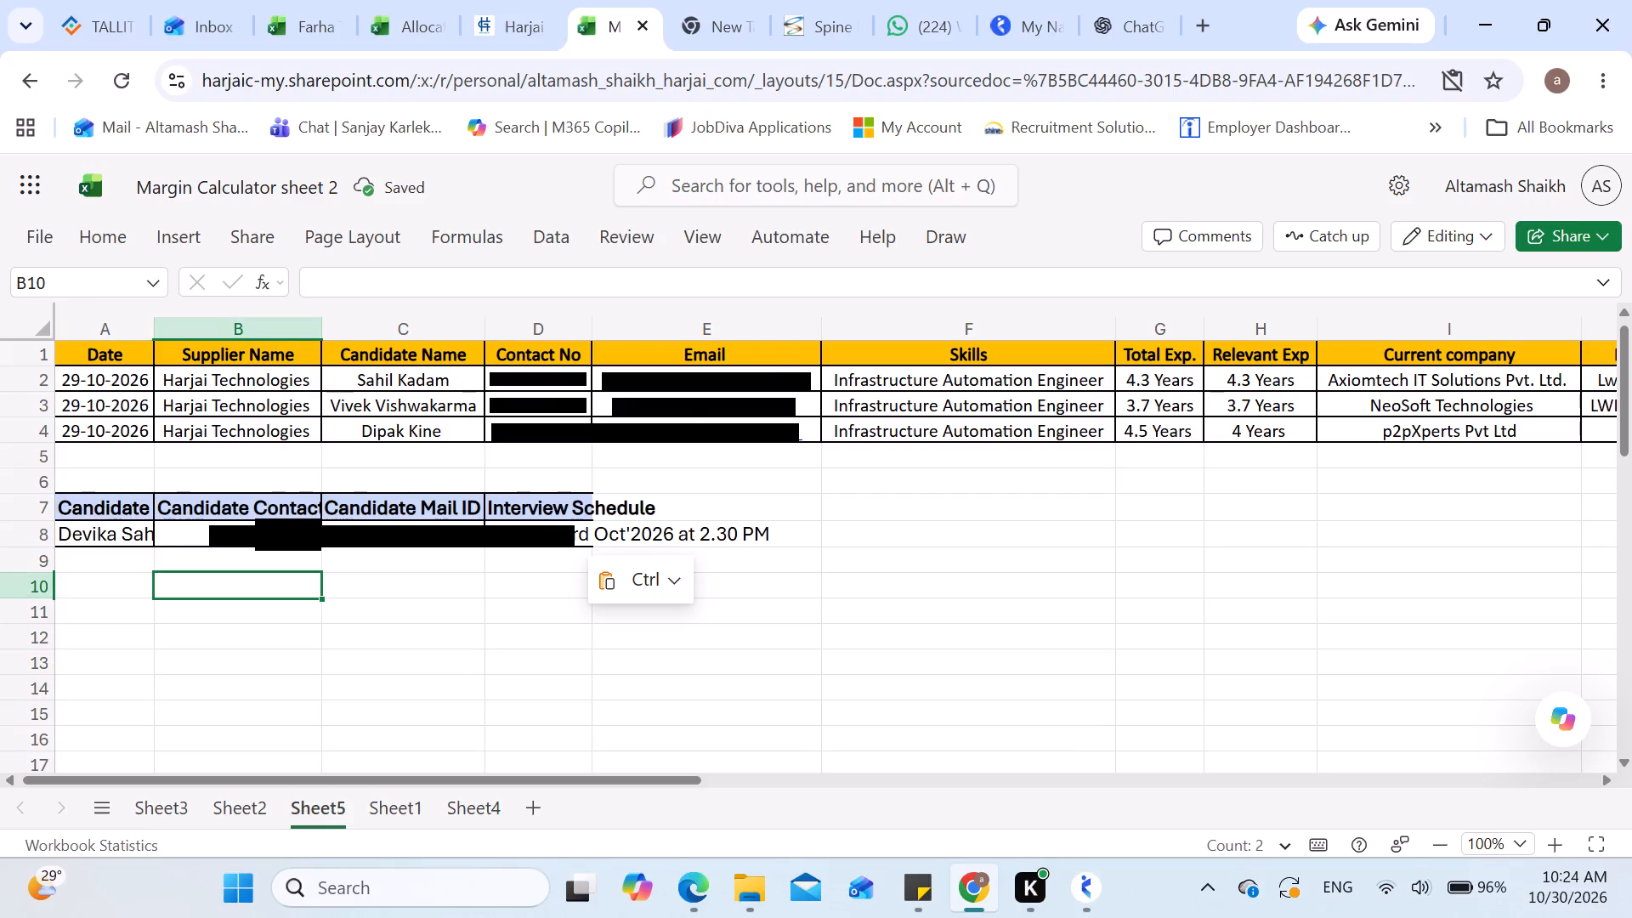
Autofit the widths of columns D, C, B and A to the pasted table's contents.
triple_click(586, 326)
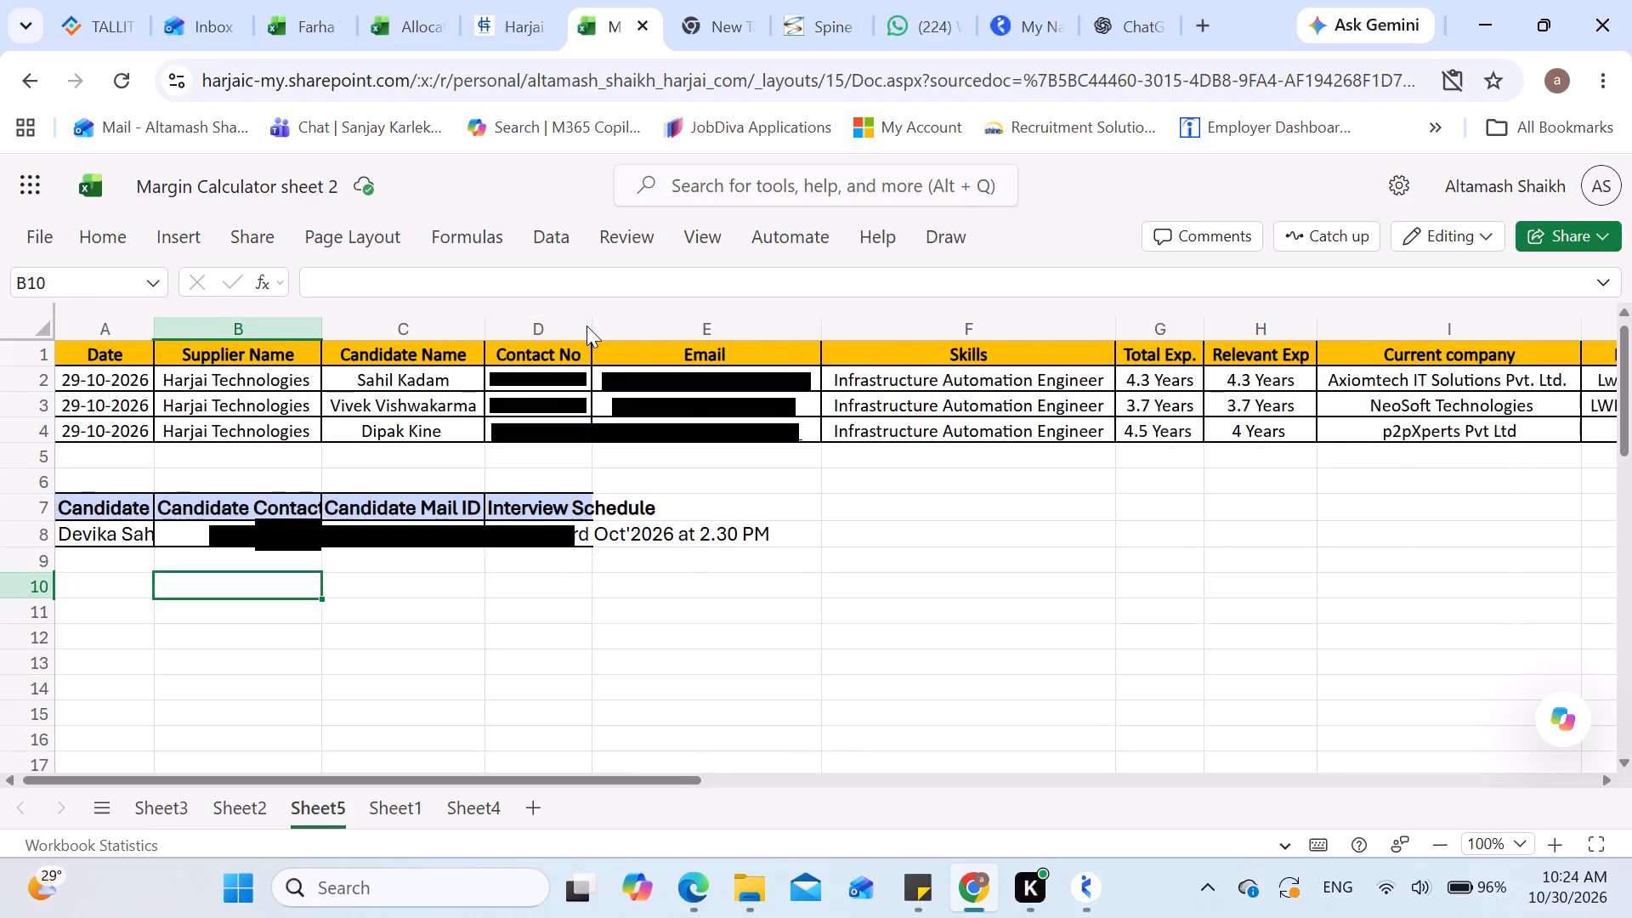
double_click(488, 321)
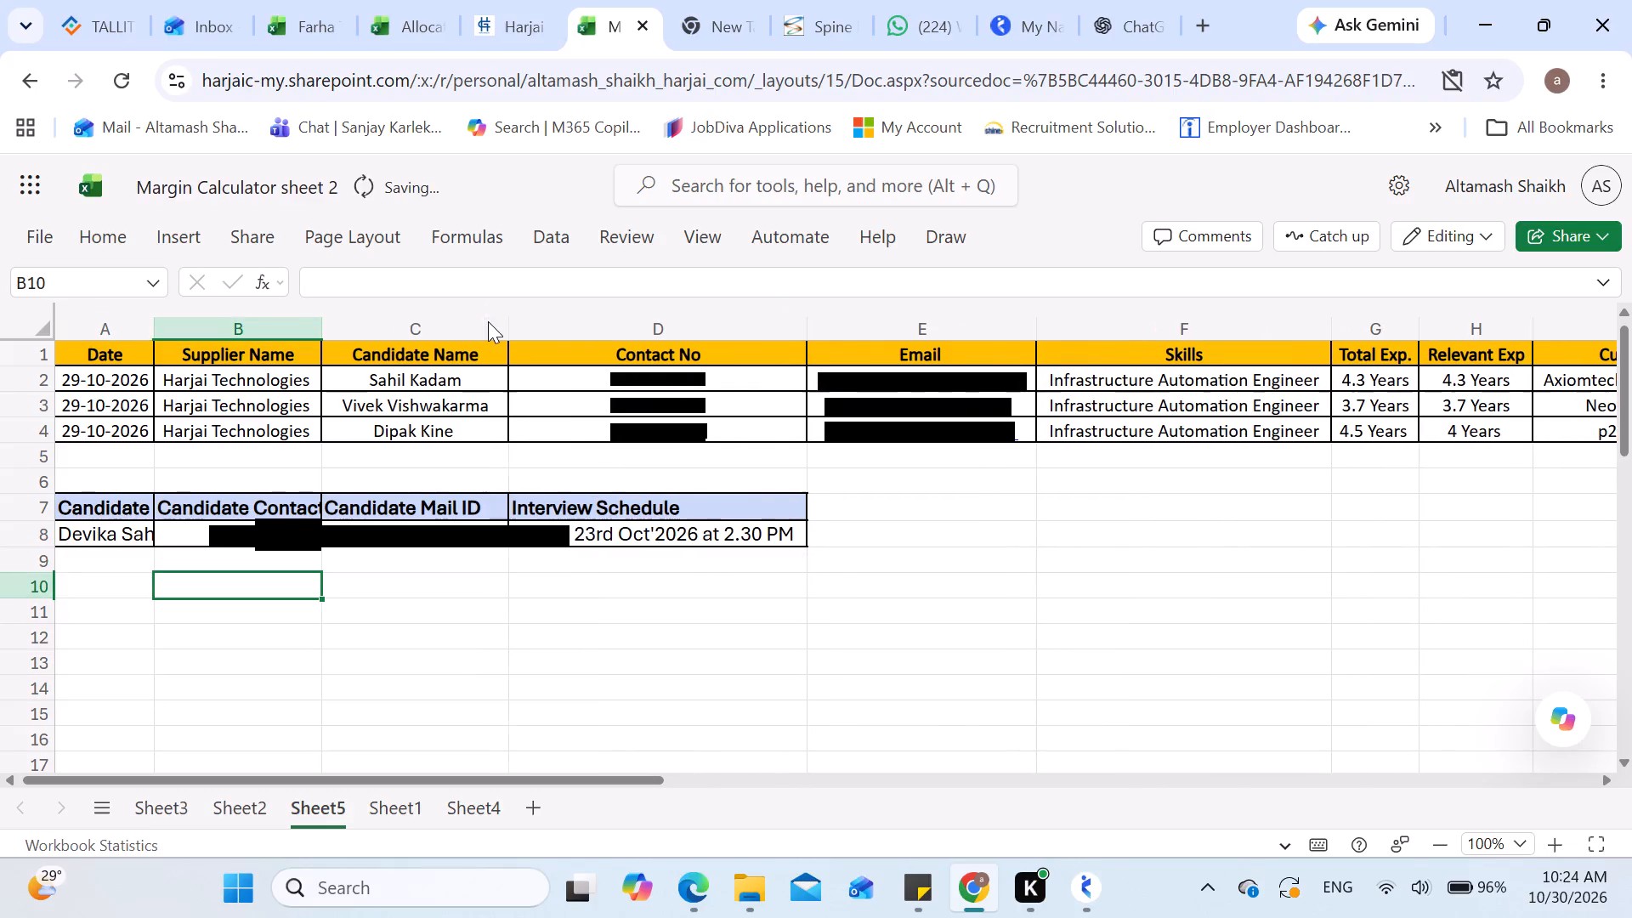
double_click(317, 326)
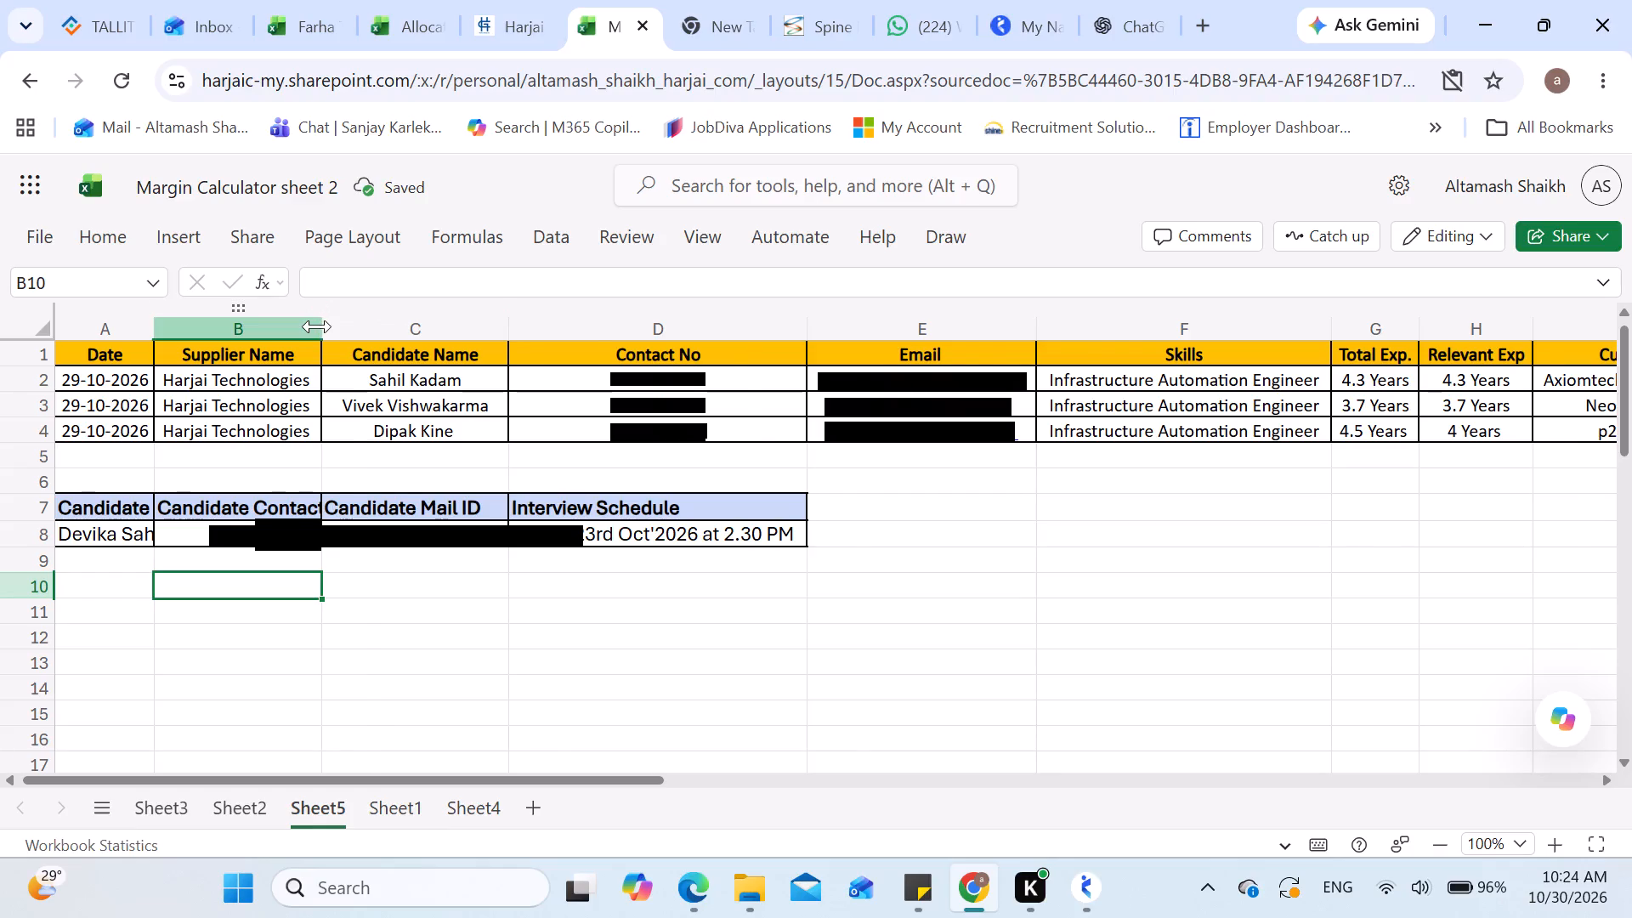
double_click(156, 331)
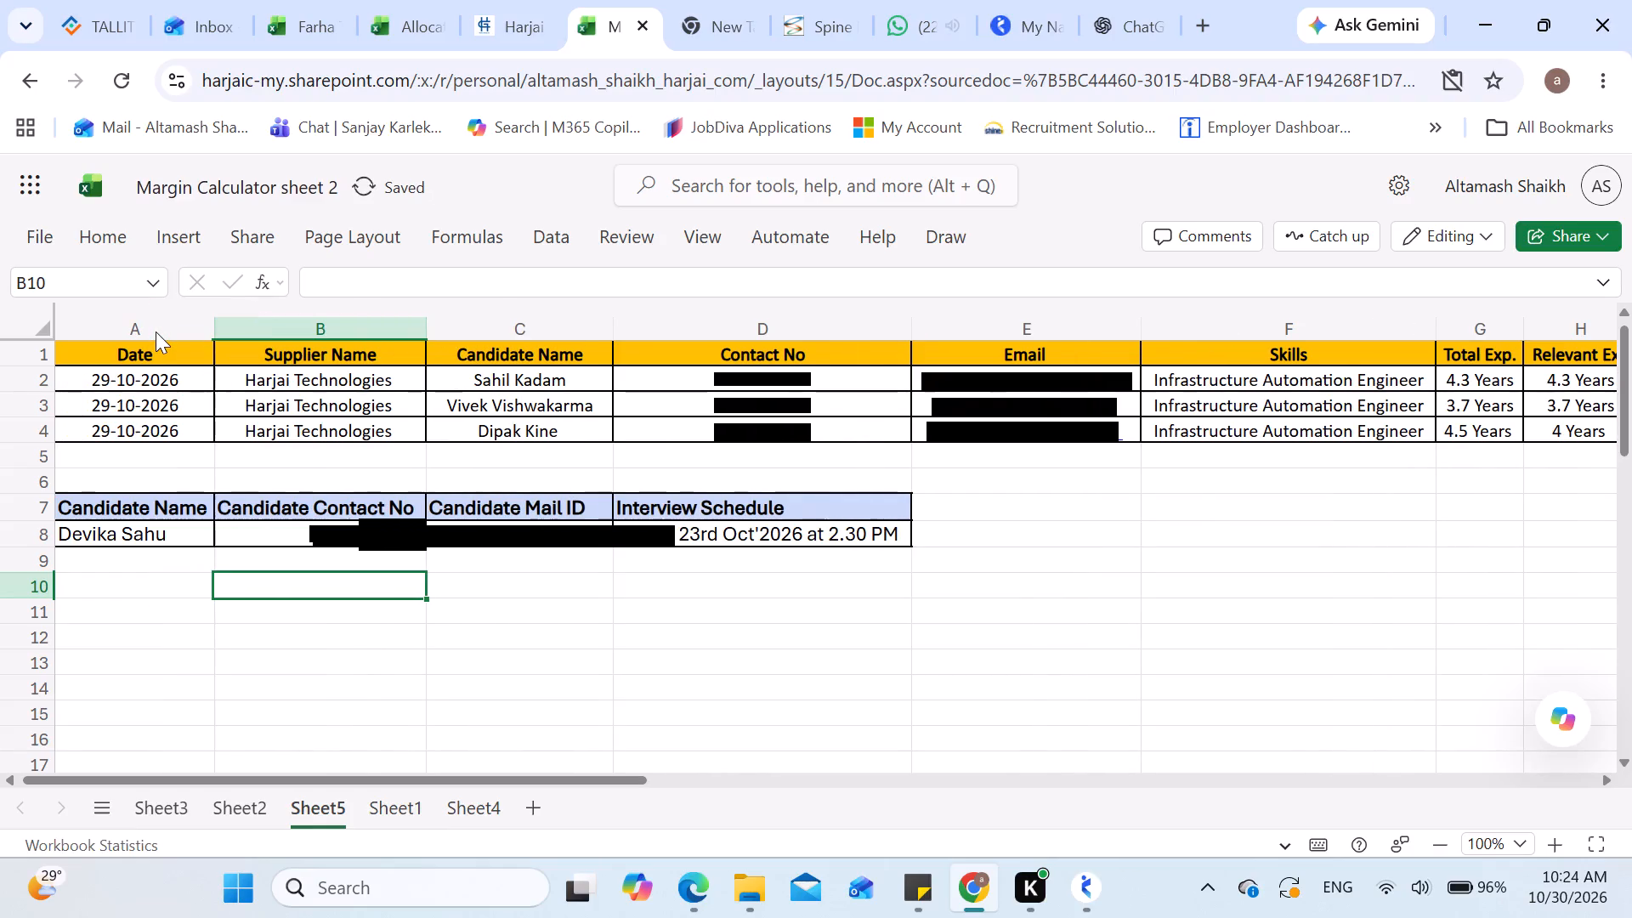
Copy the candidate name from C3 into A9, the first empty row under the interview schedule table.
scroll(483, 411, up, 1)
click(483, 411)
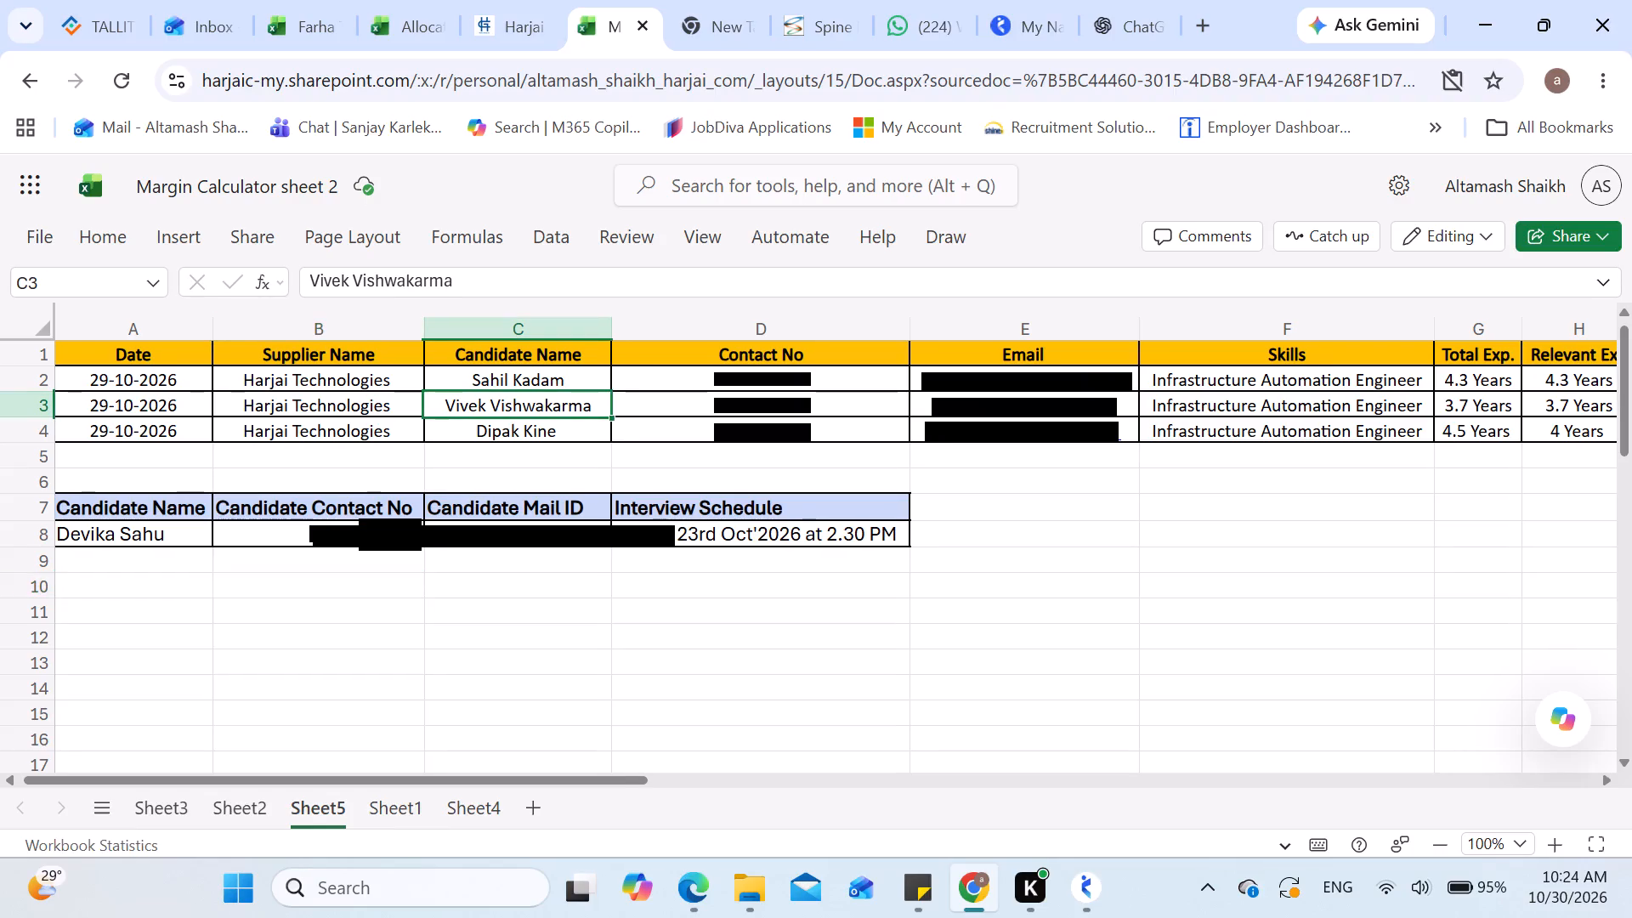
key(ctrl+c)
click(173, 524)
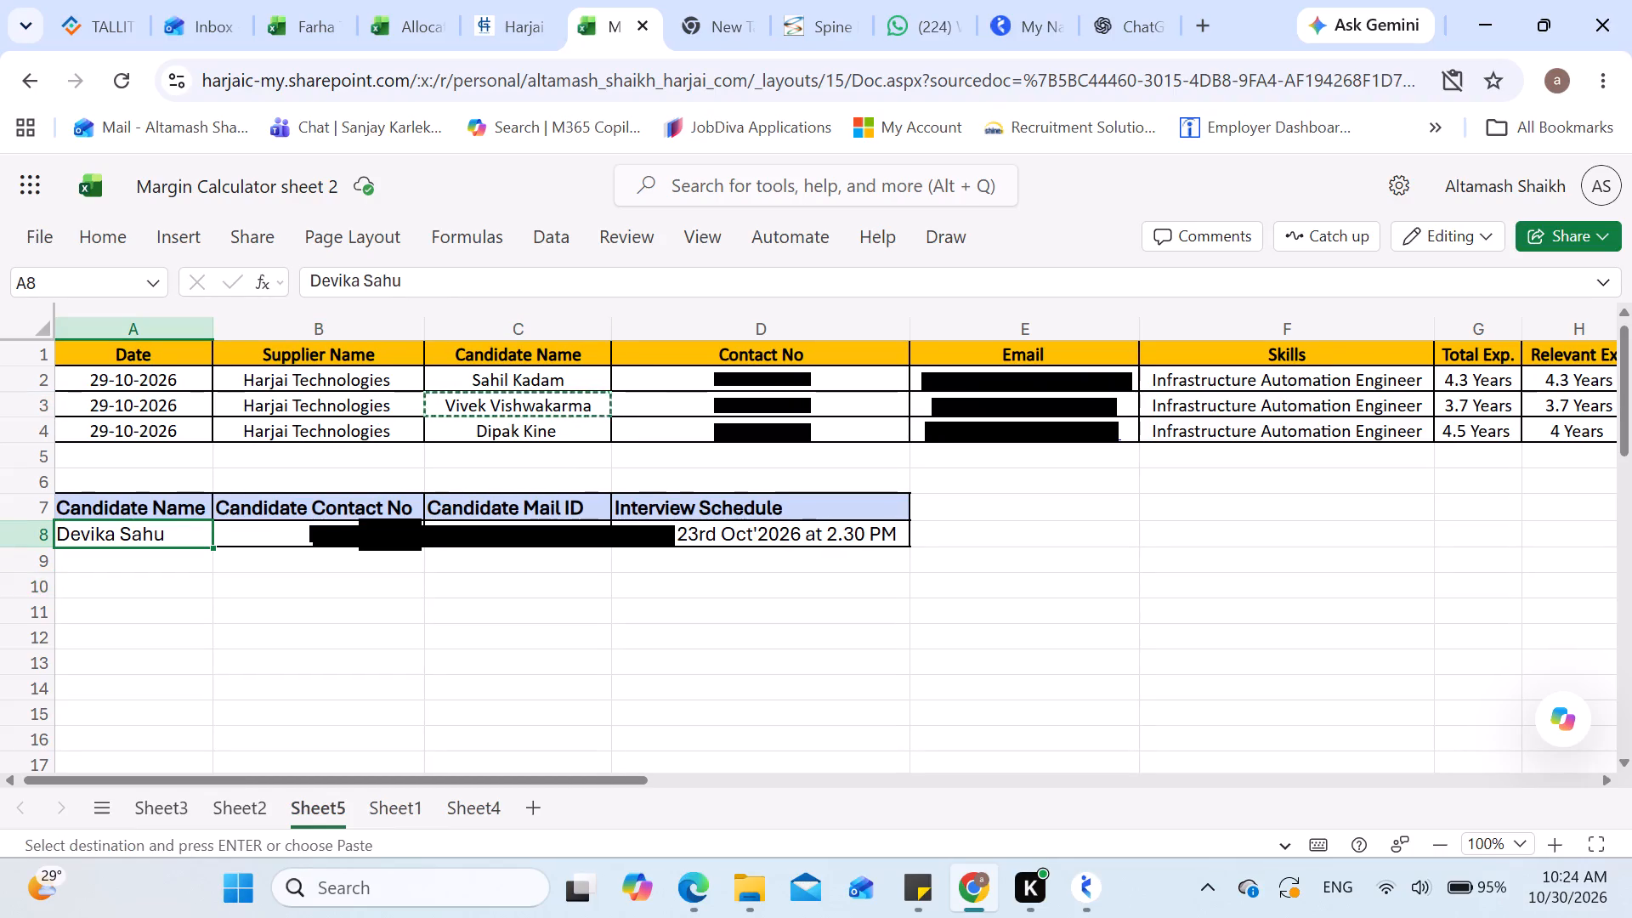
click(144, 566)
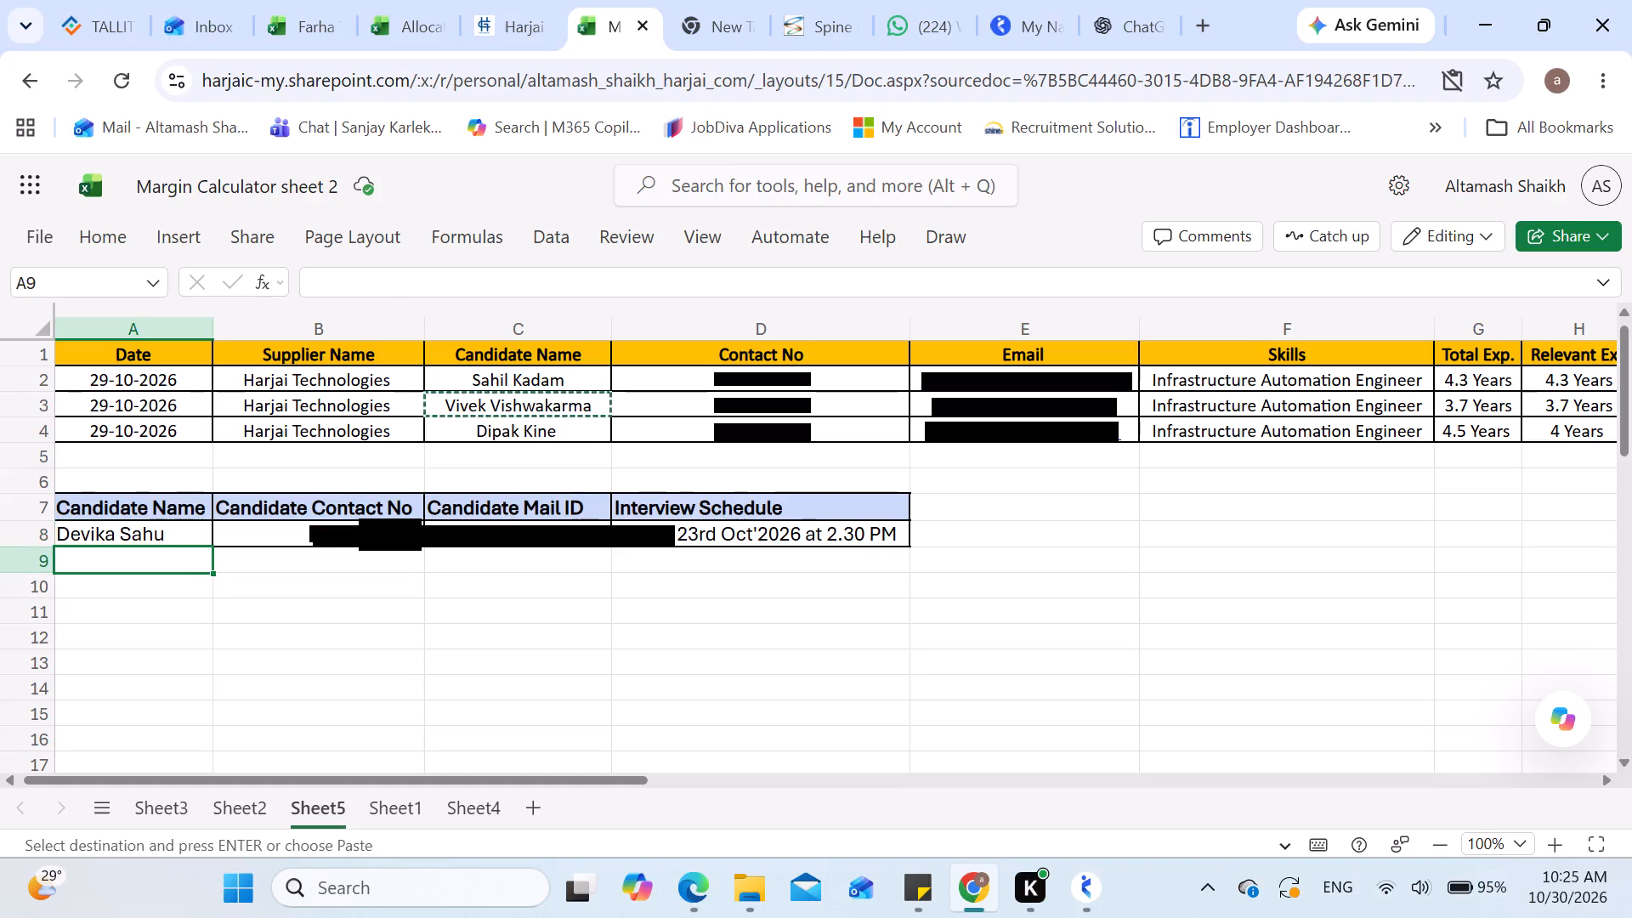
Paste the candidate name copied from C3 into cell A9 under the interview schedule table on Sheet5.
key(ctrl+v)
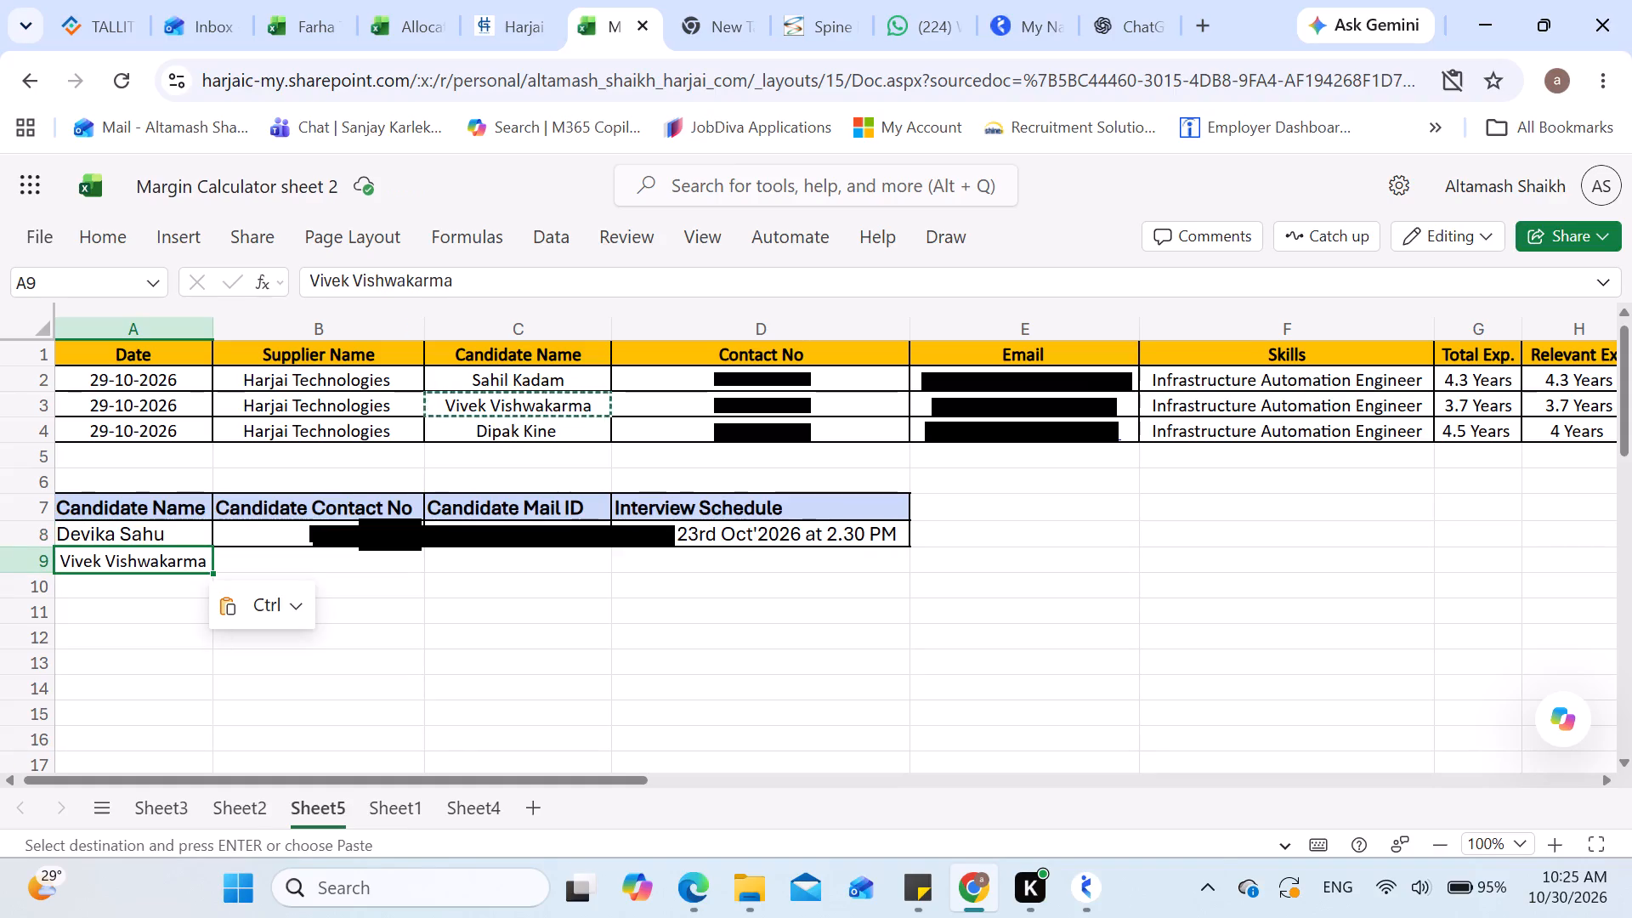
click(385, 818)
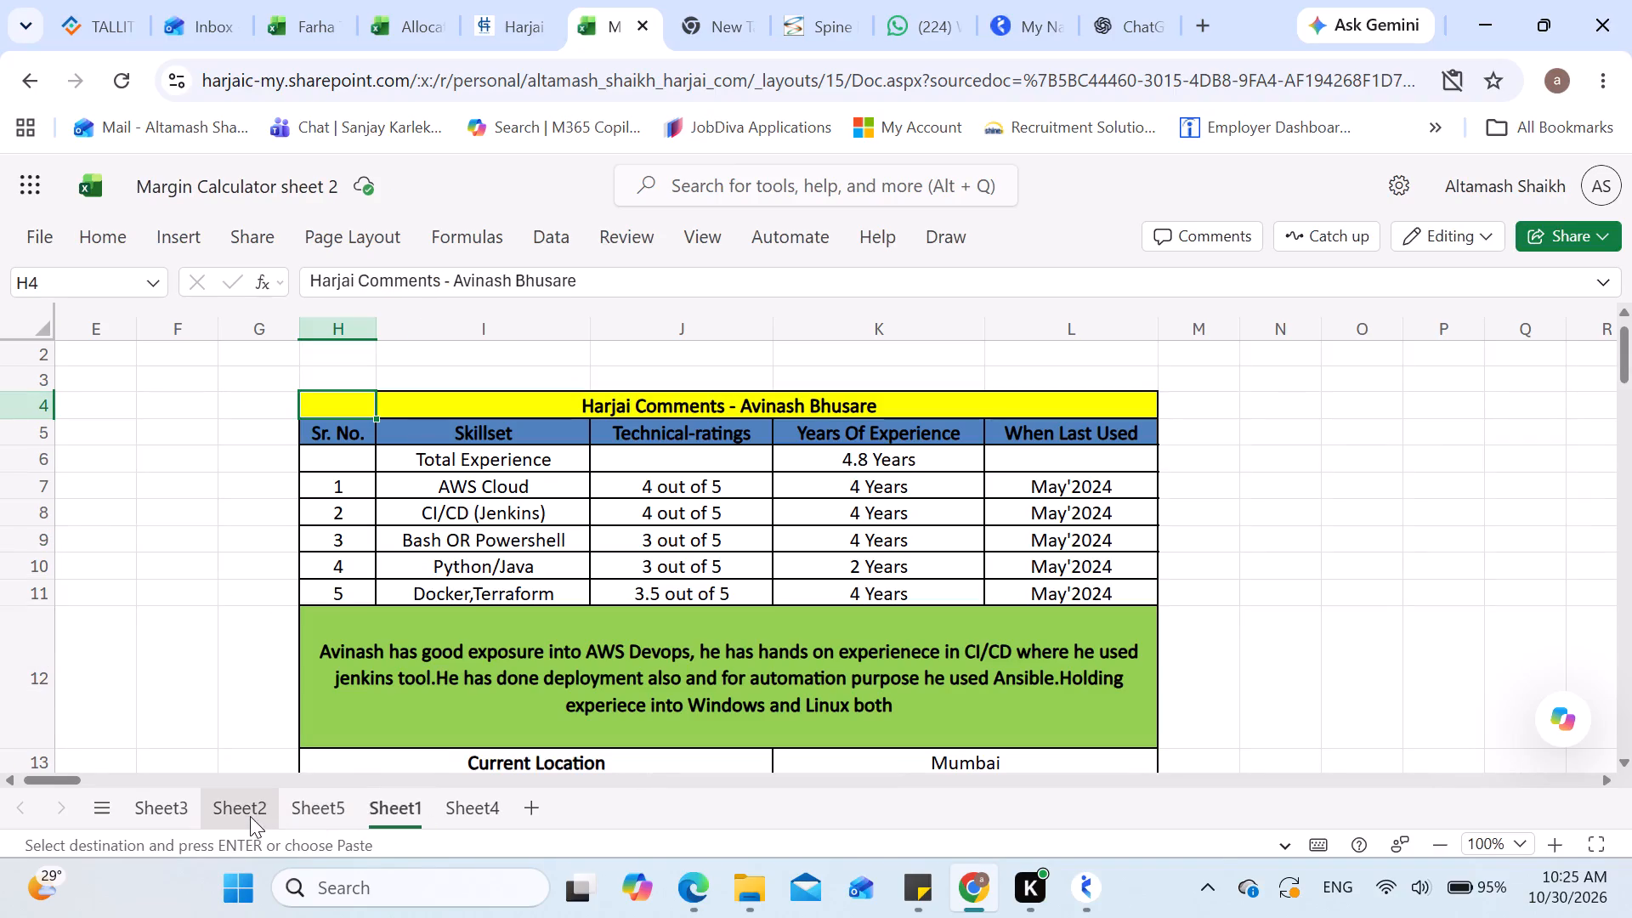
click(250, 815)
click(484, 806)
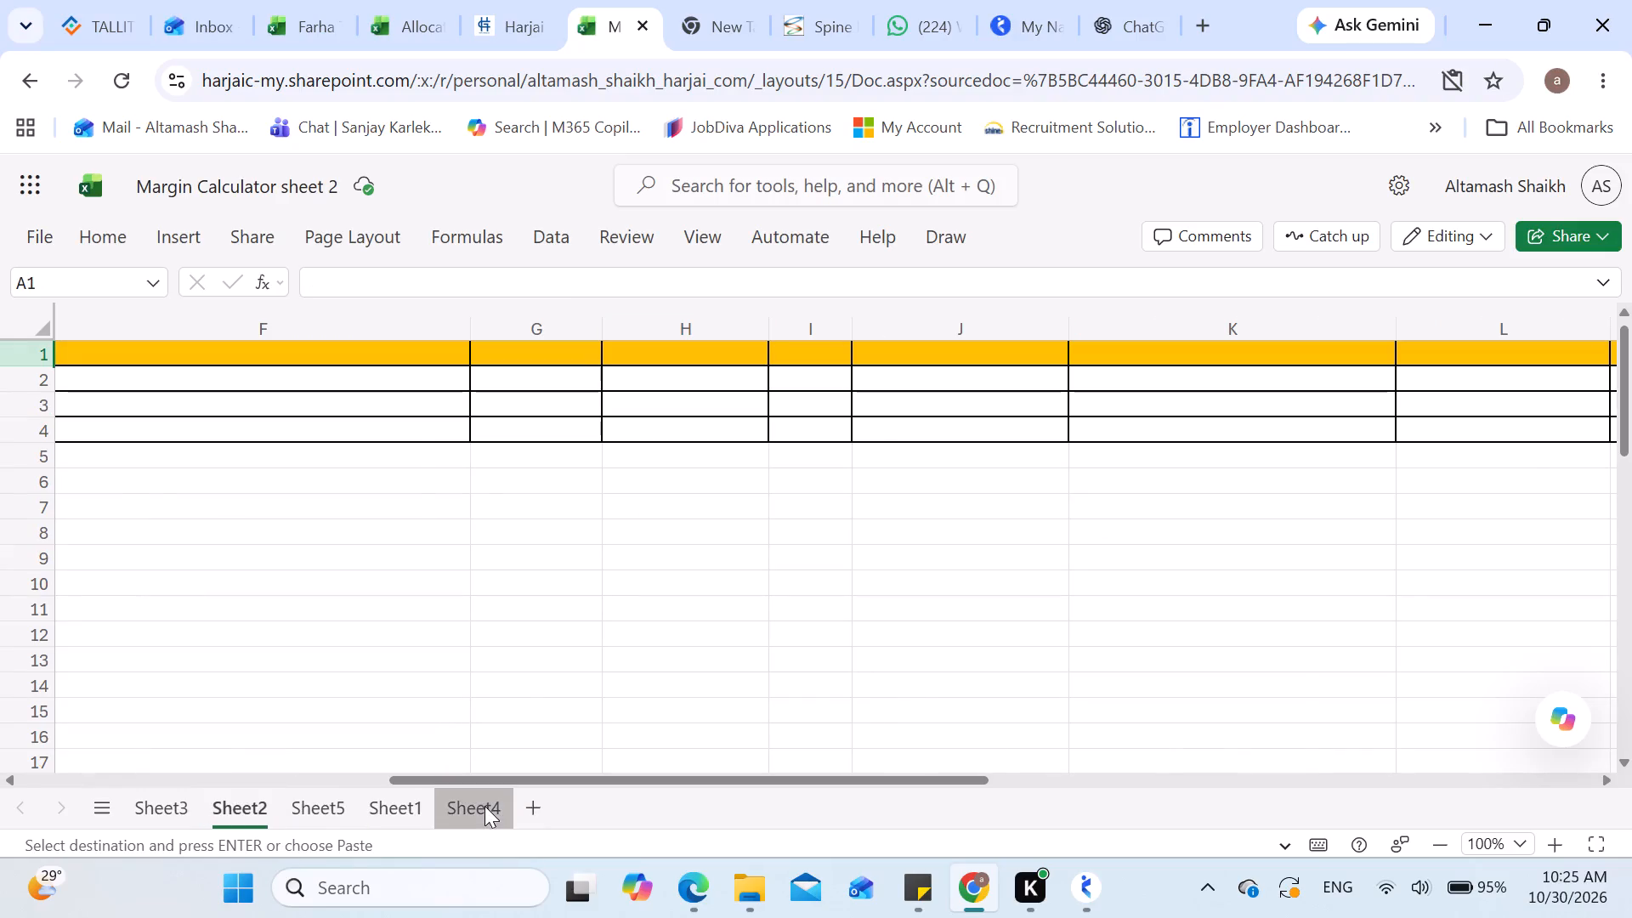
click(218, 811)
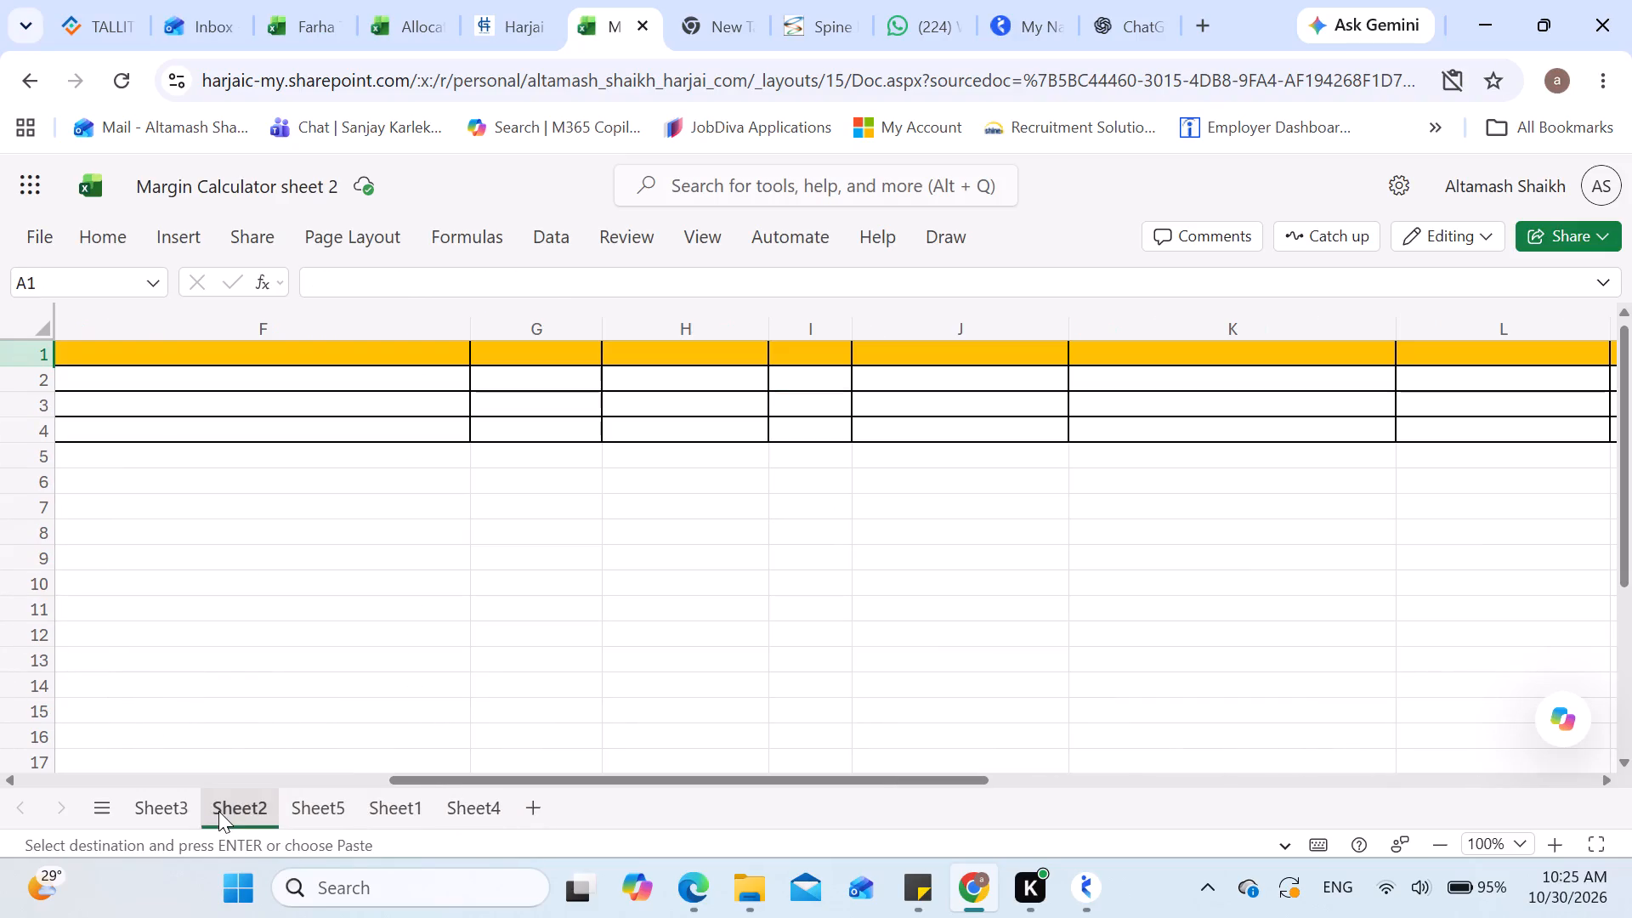
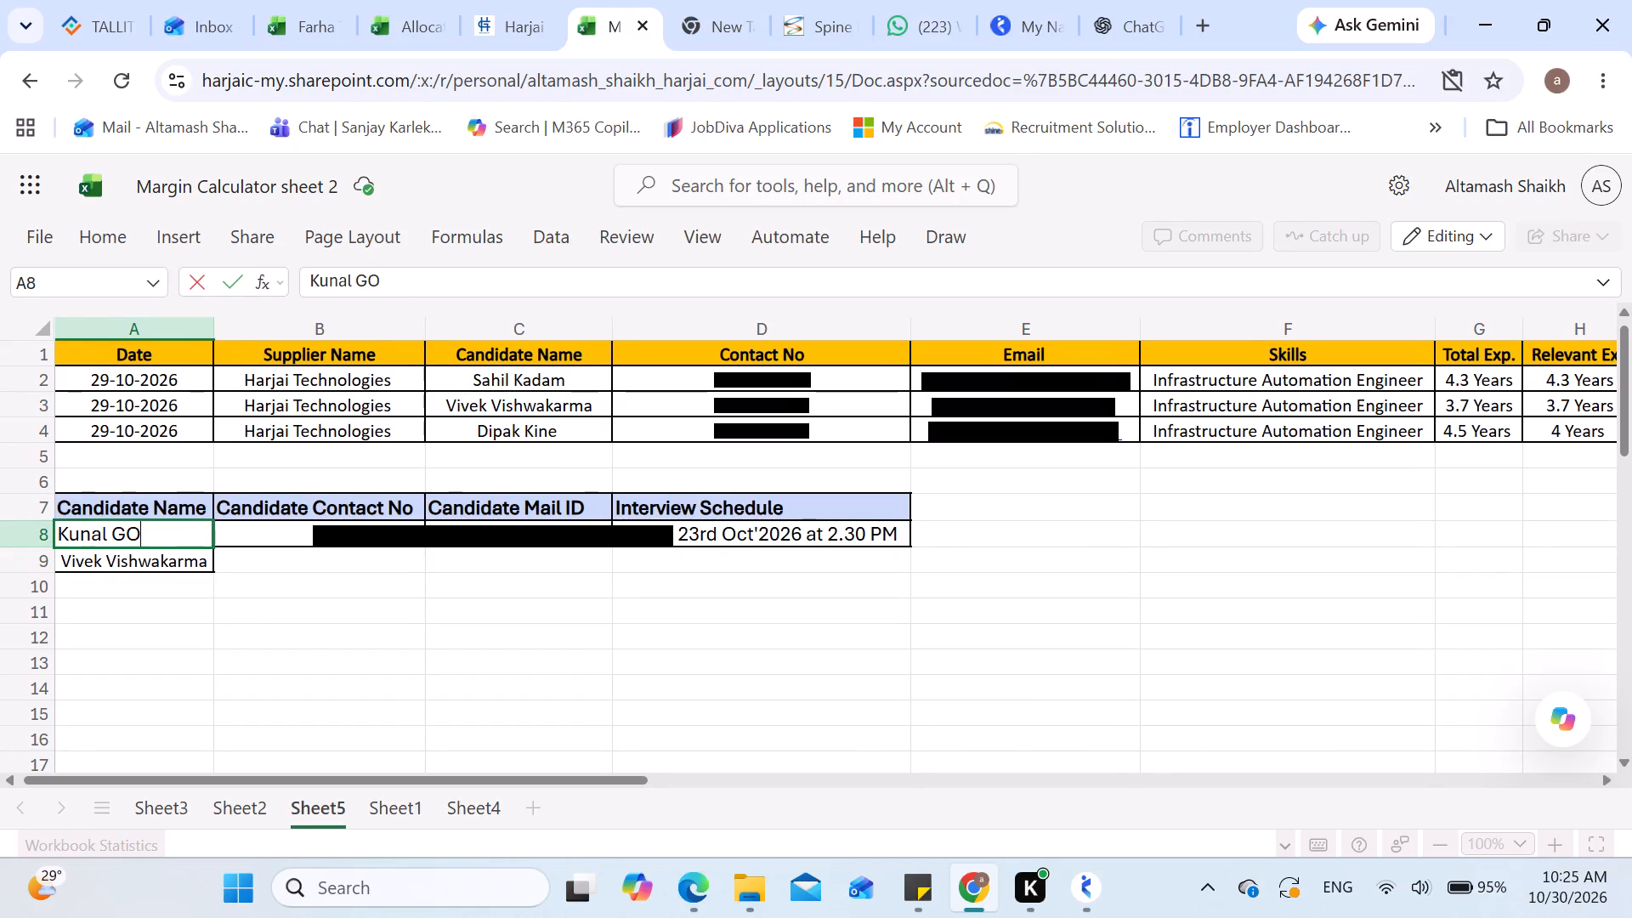
Correct the candidate's surname in A8, the first entry of the interview schedule table, removing the mistyped letters after its initial.
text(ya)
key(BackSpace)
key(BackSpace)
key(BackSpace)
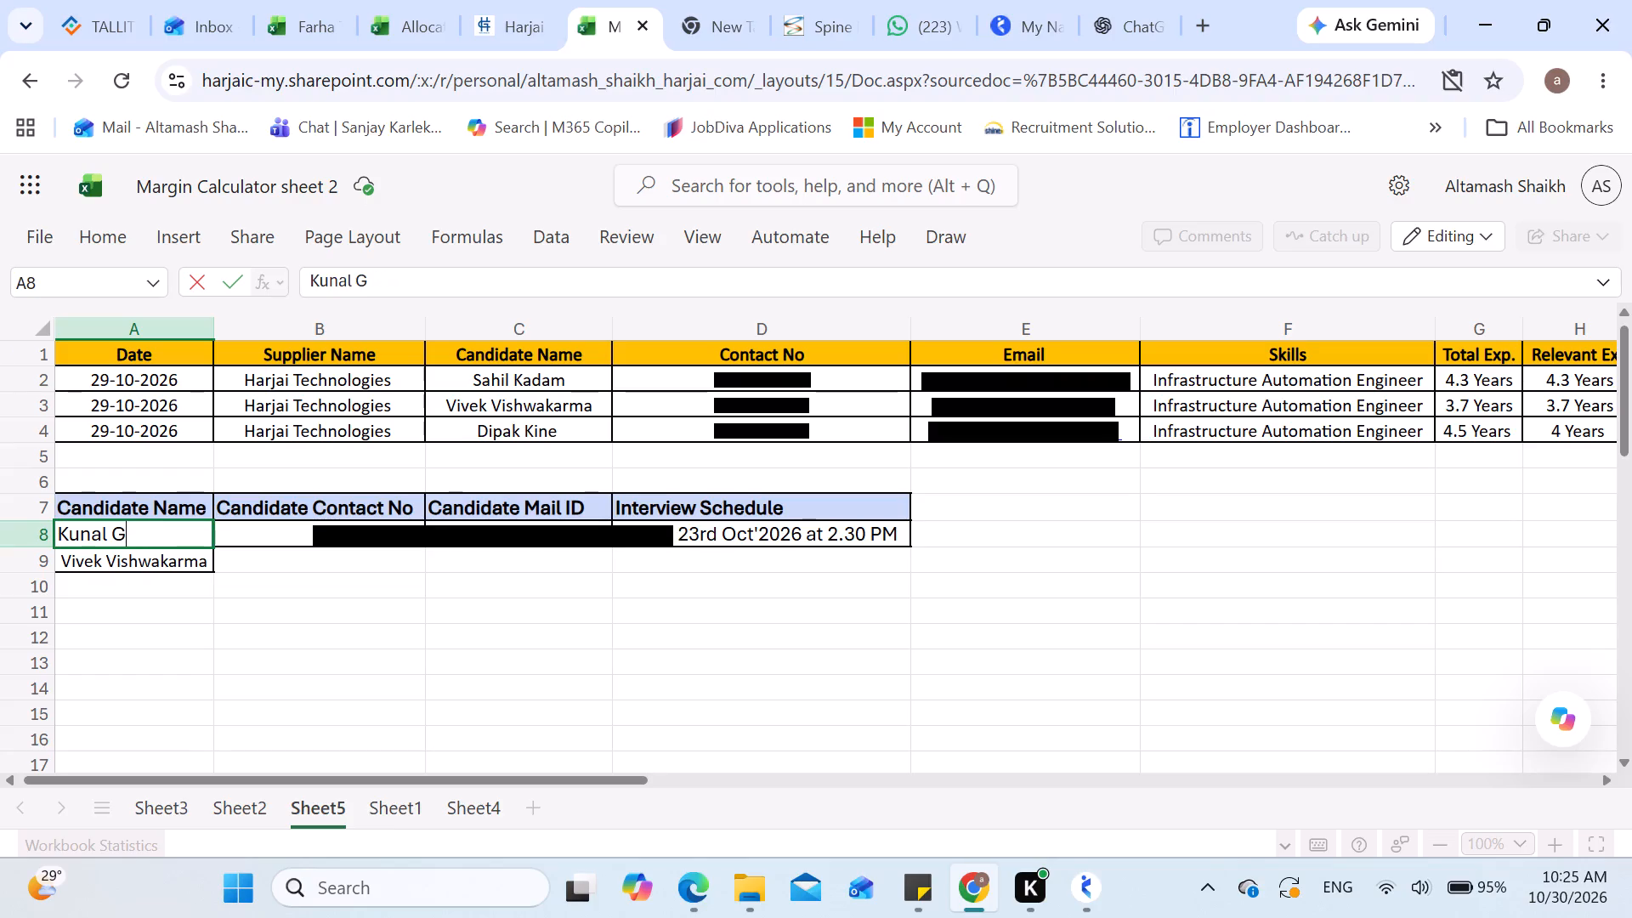
Complete the candidate's full name in A8, the first row of the interview schedule table.
text(oyal)
click(274, 559)
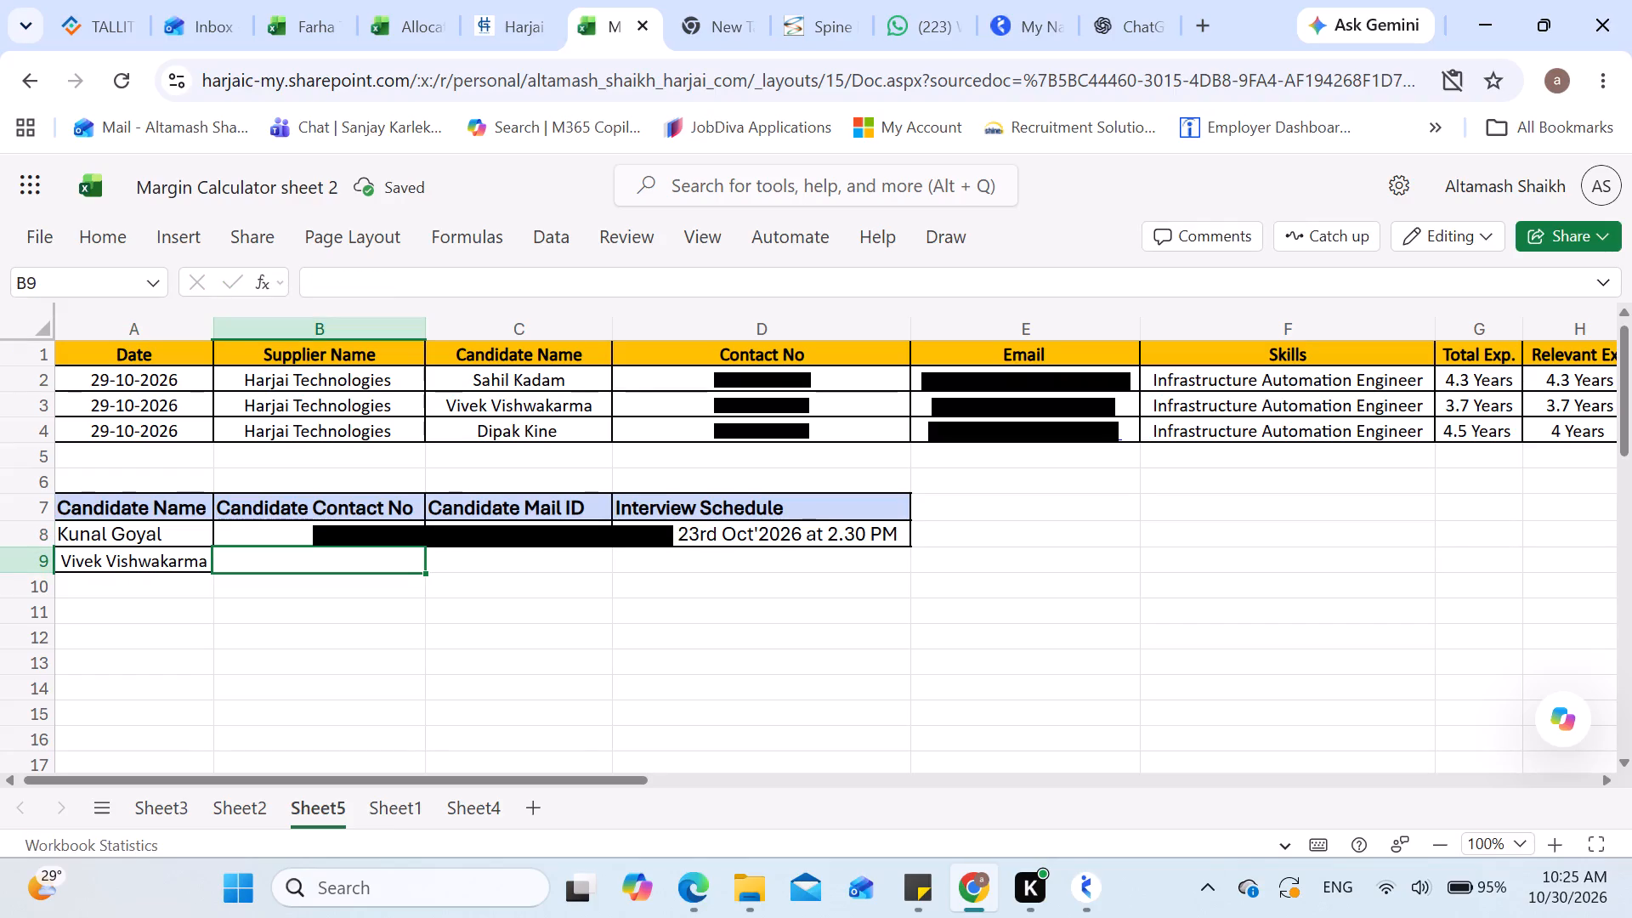
Copy the second tracker candidate's contact number from D3 into B9 and email from E3 into C9.
click(646, 403)
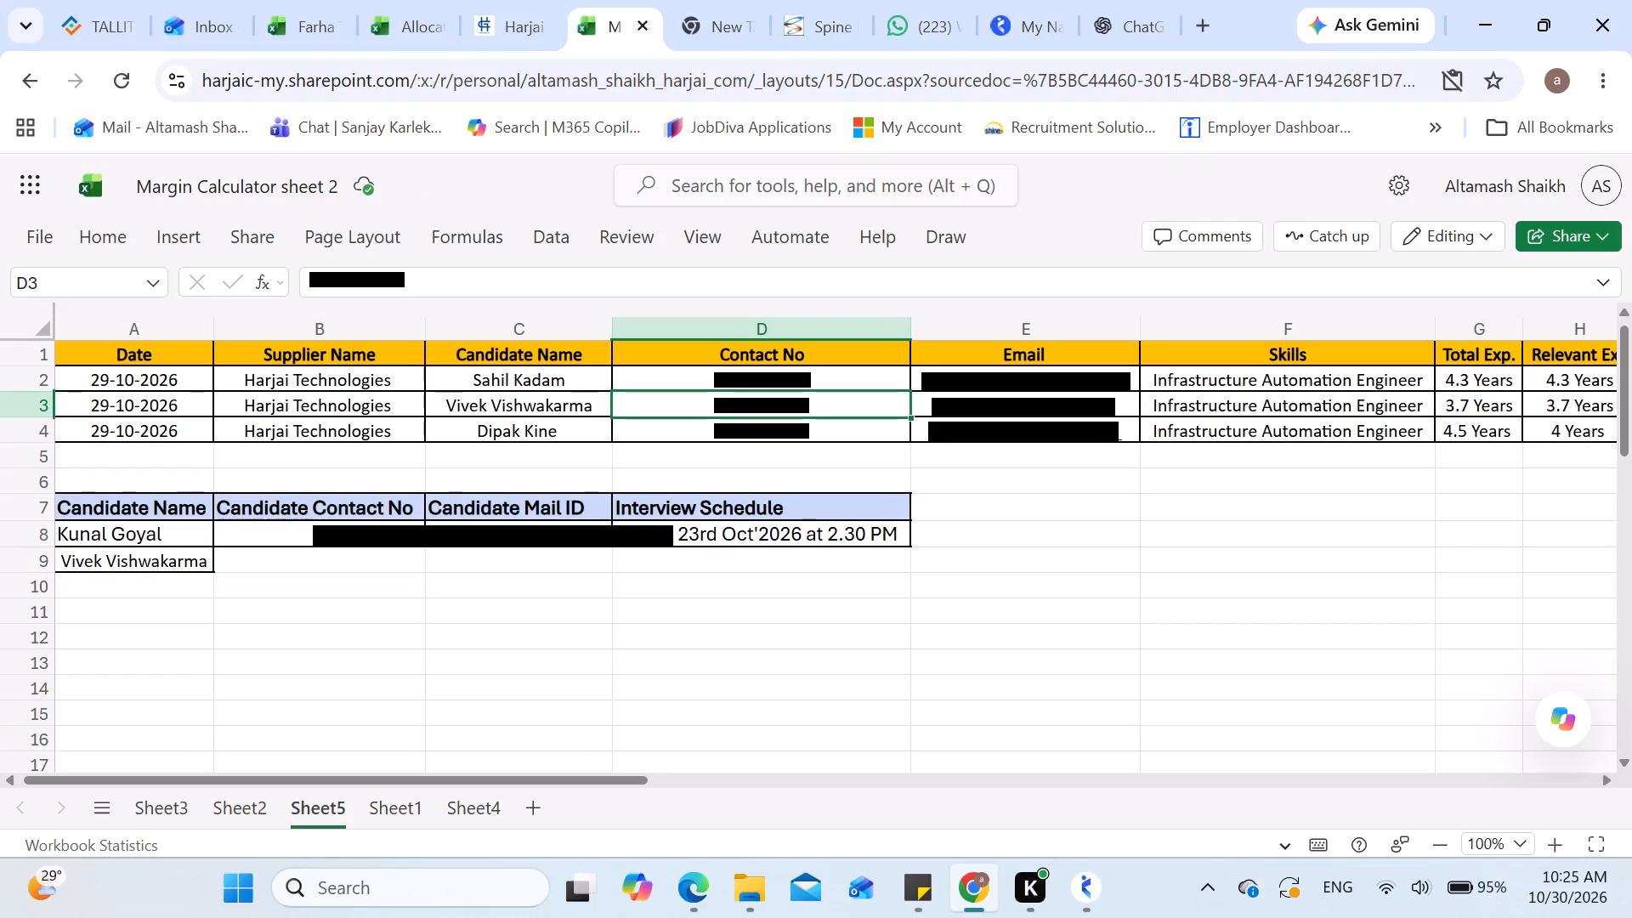
key(ctrl+c)
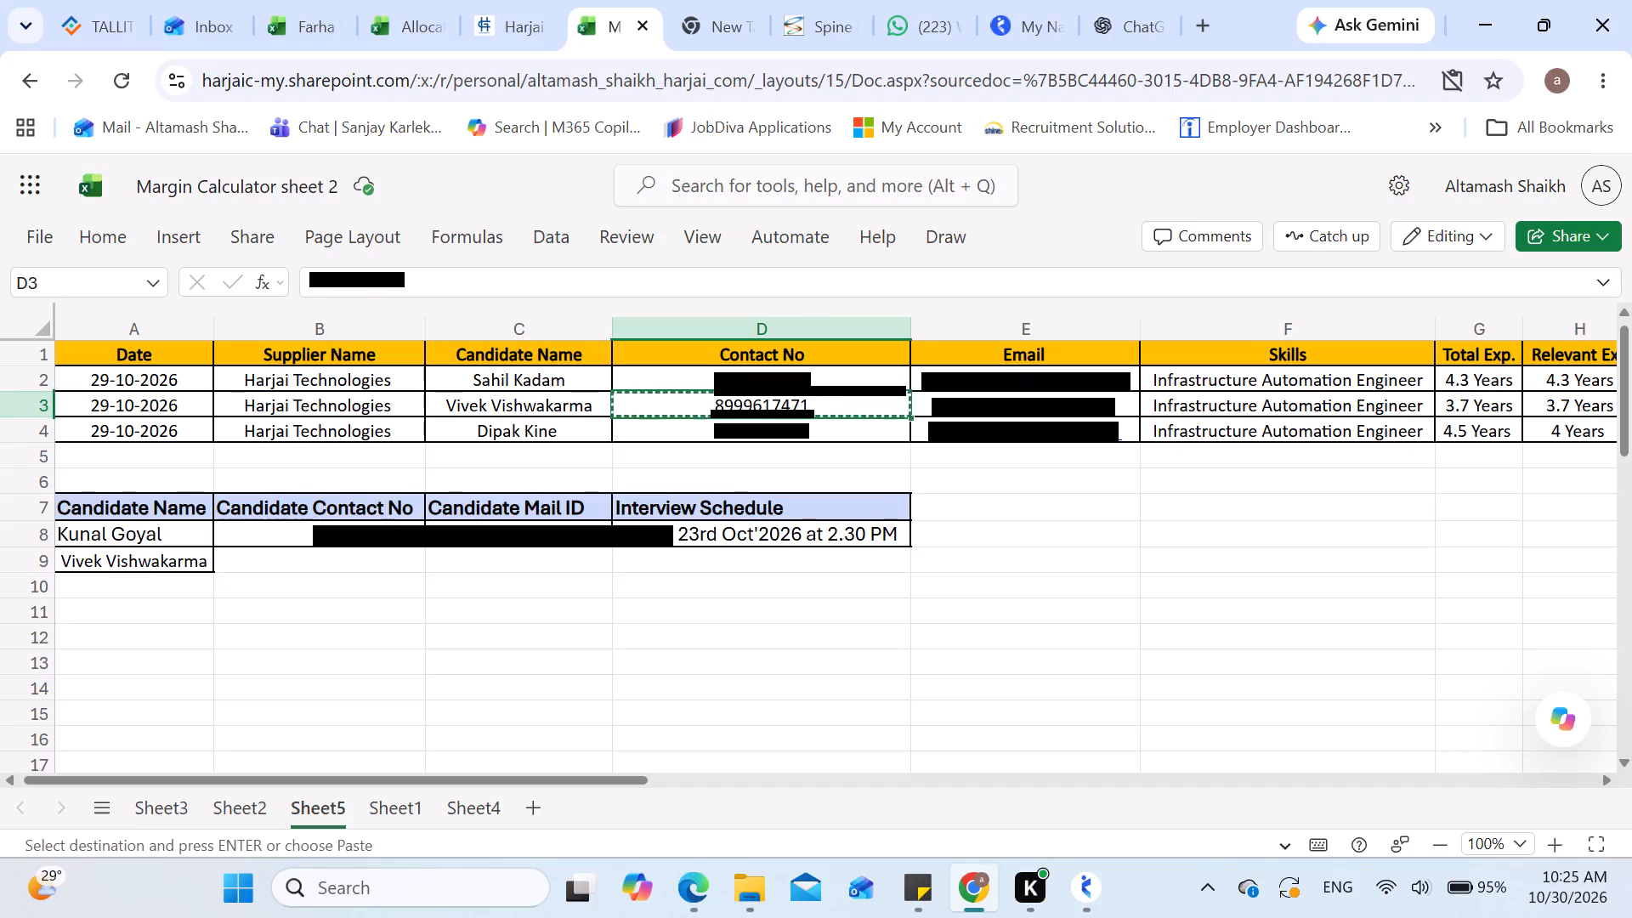
click(374, 556)
key(ctrl+v)
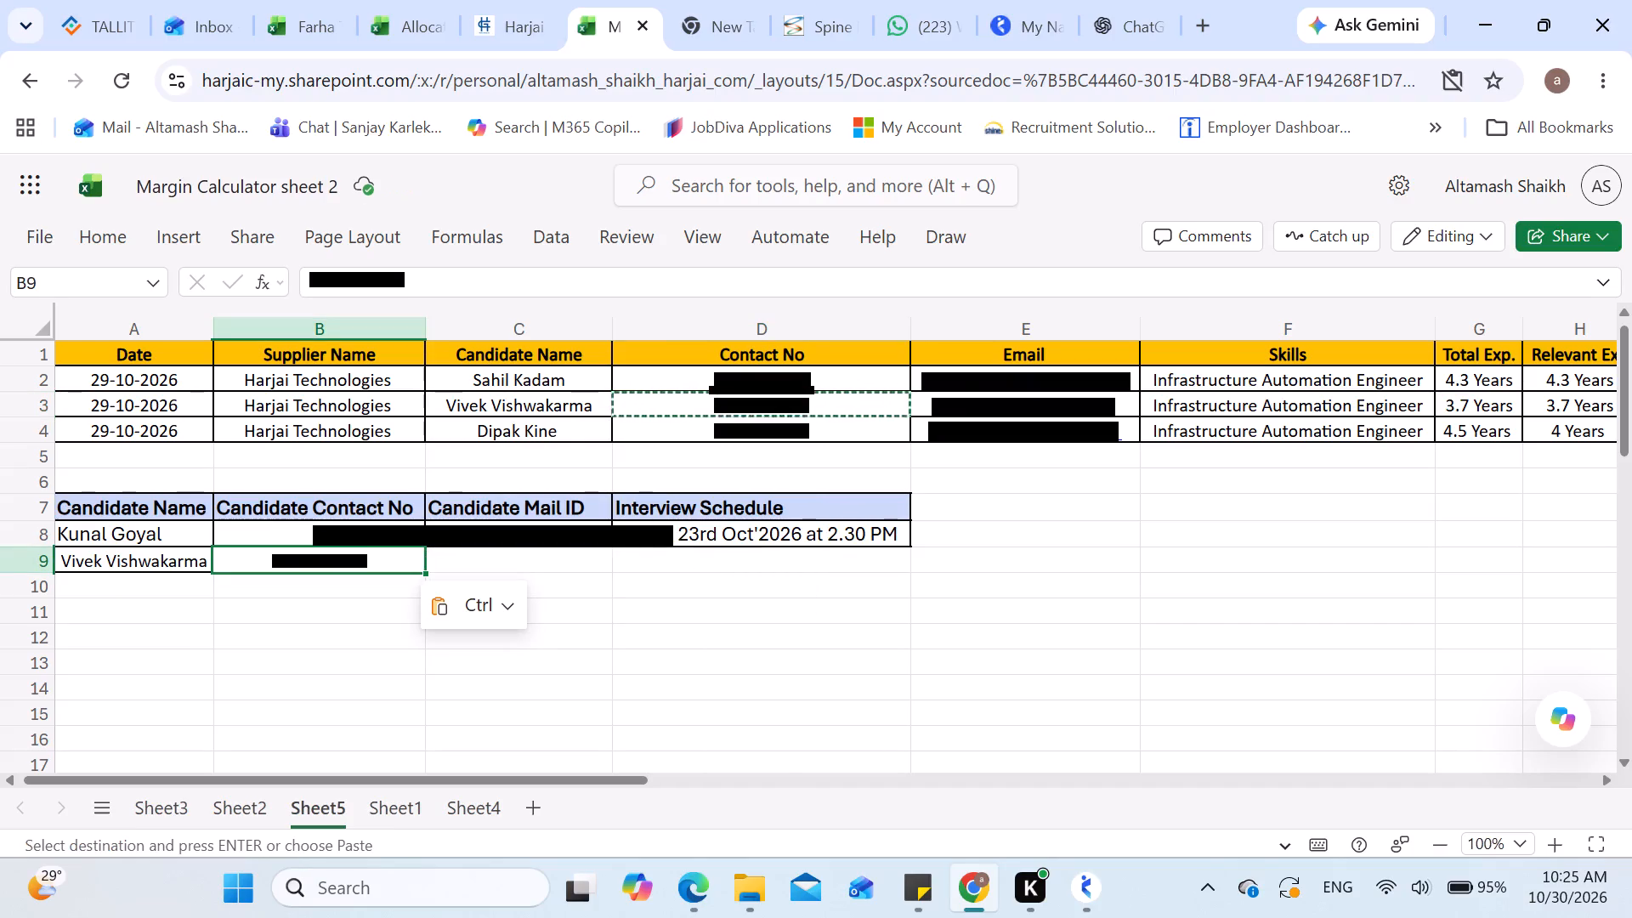
click(985, 394)
key(ctrl+c)
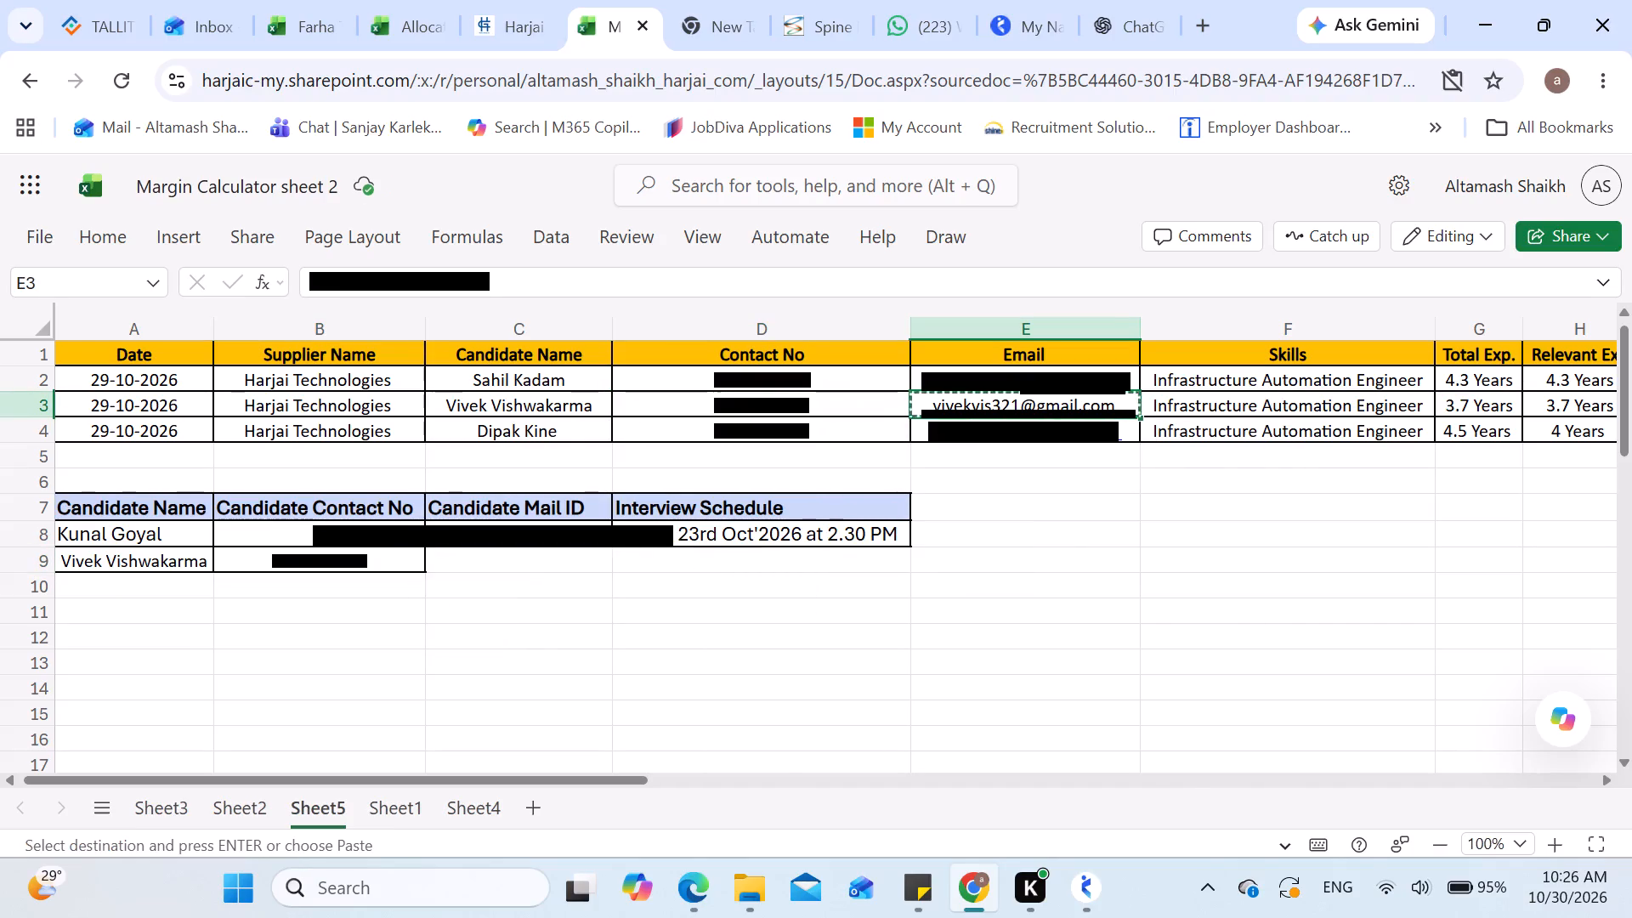
click(586, 562)
key(ctrl+v)
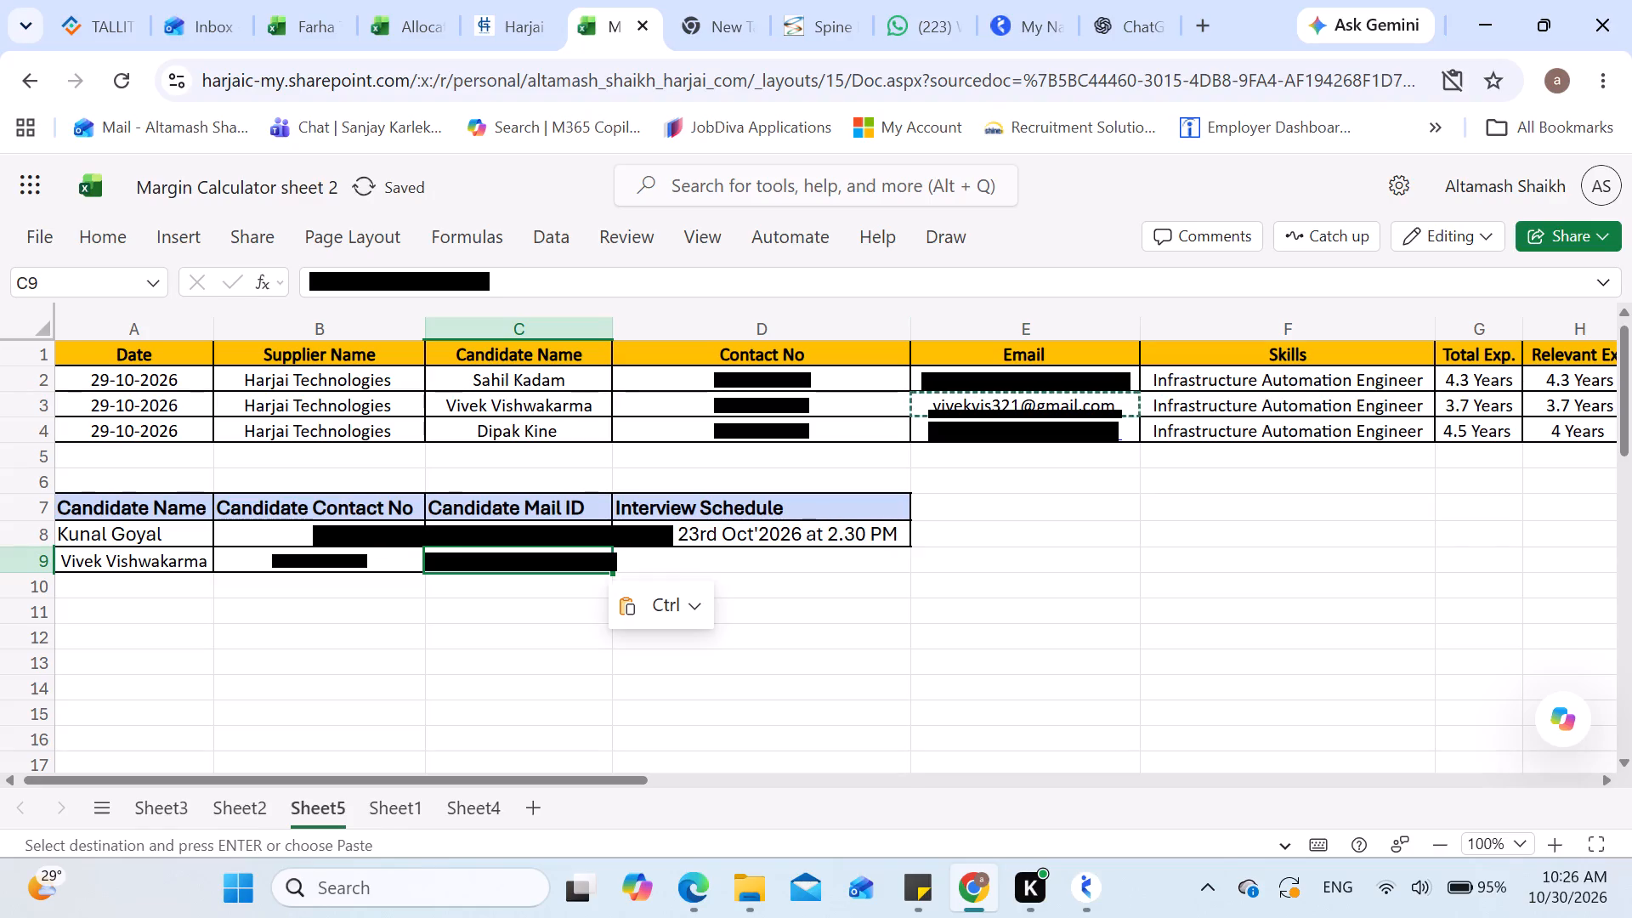
Copy the interview schedule entry from D8 into D9 for the second scheduled candidate.
click(699, 558)
click(690, 535)
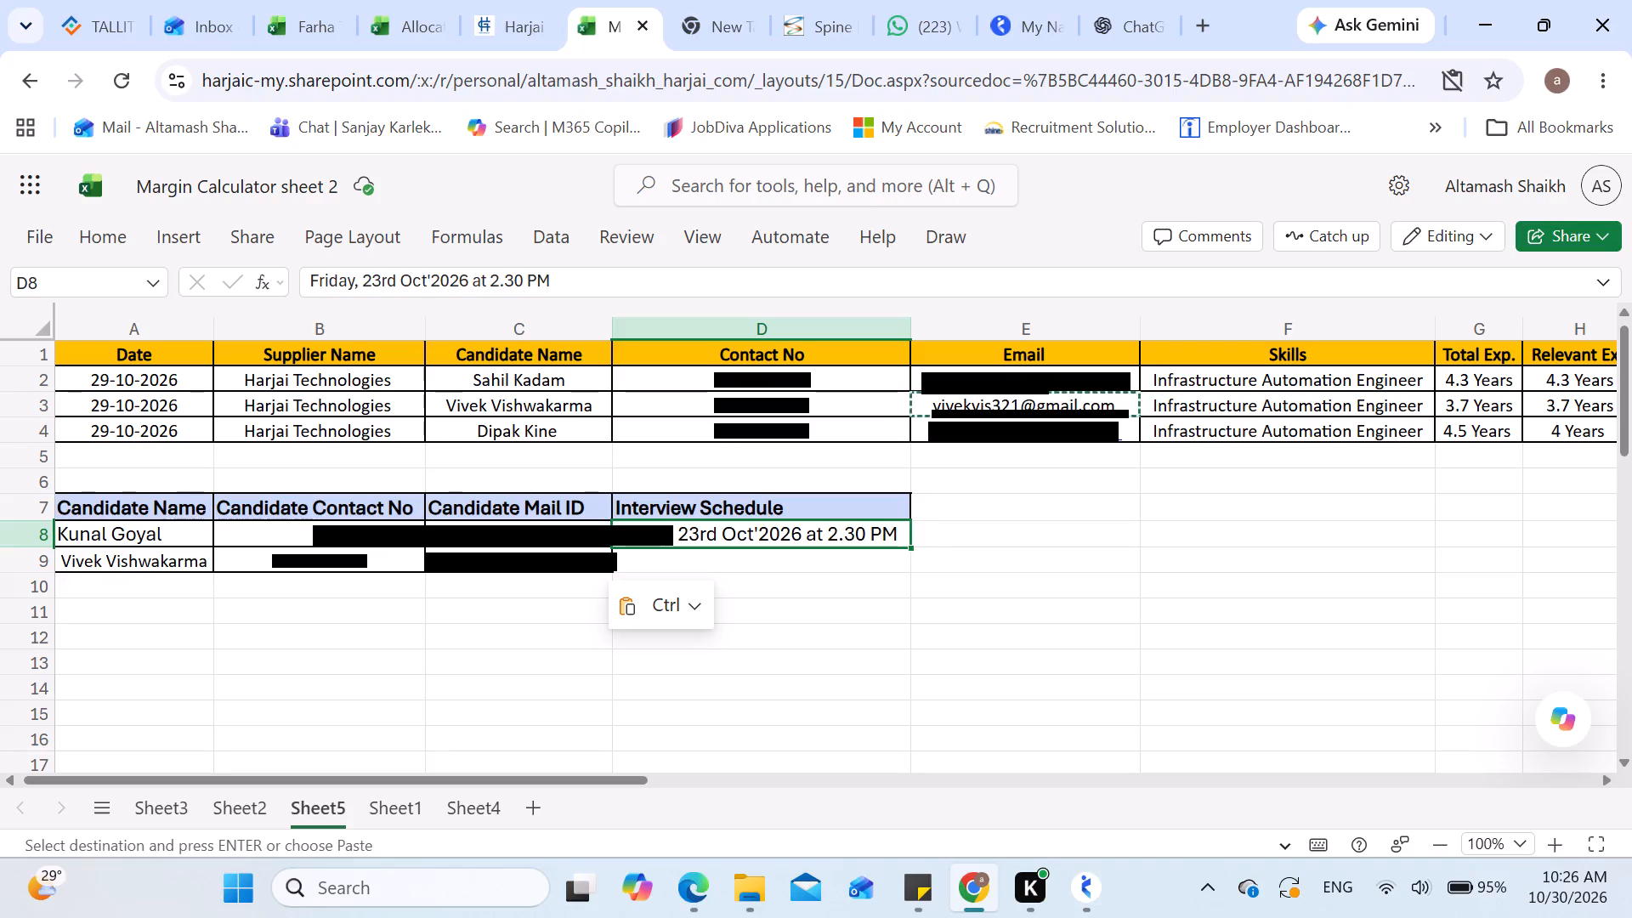
click(707, 571)
click(707, 536)
key(ctrl+c)
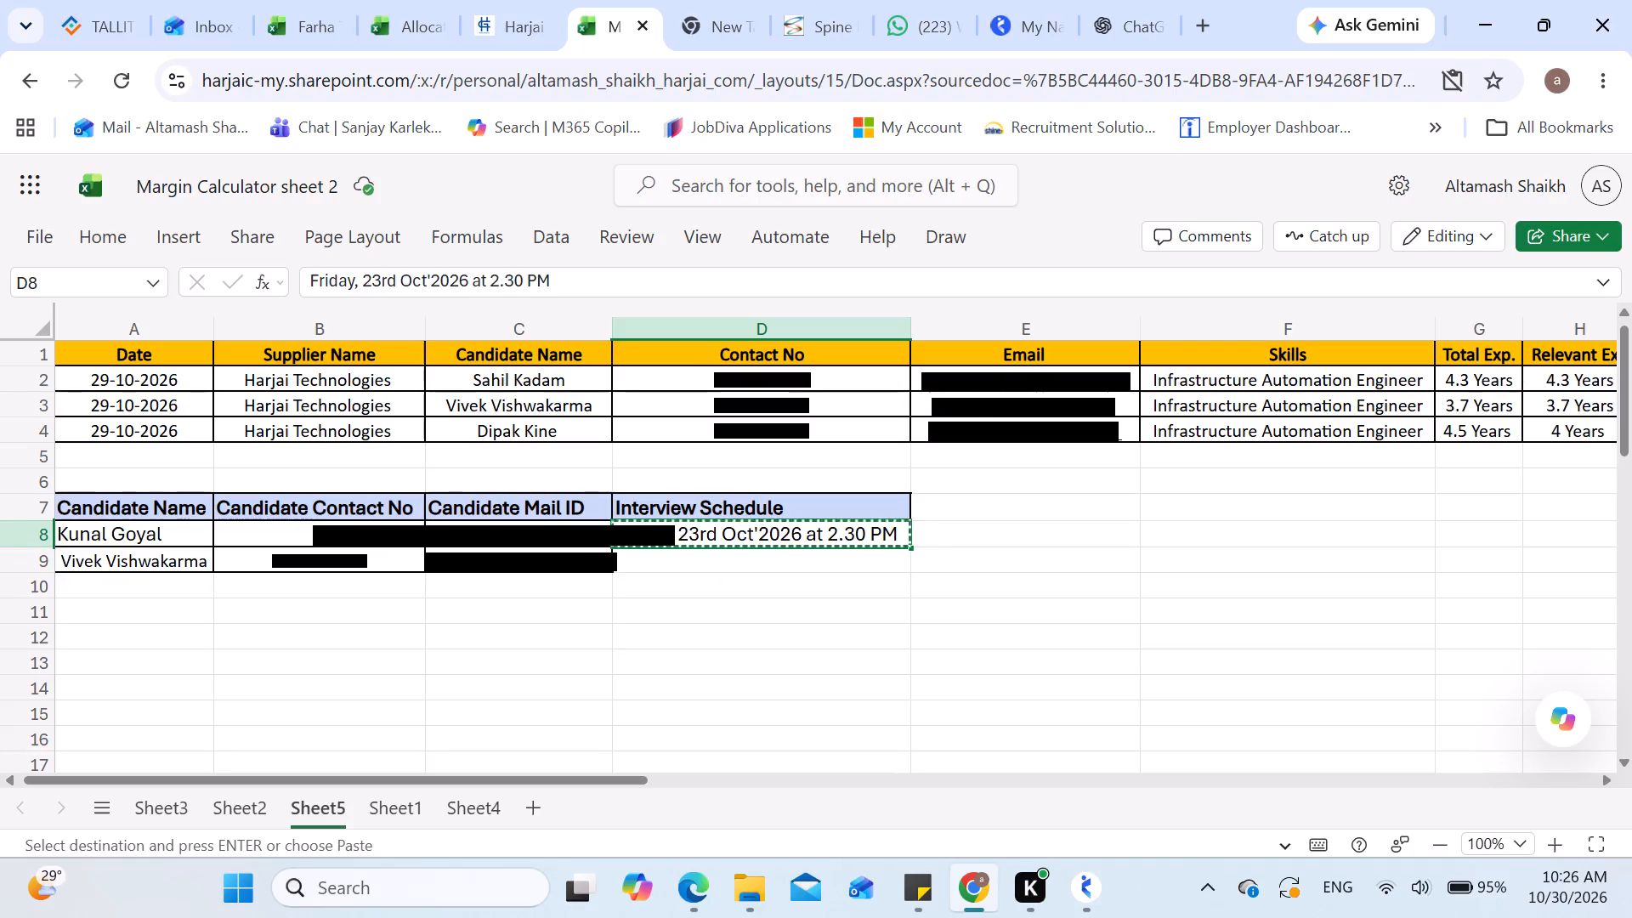
click(691, 570)
key(ctrl+v)
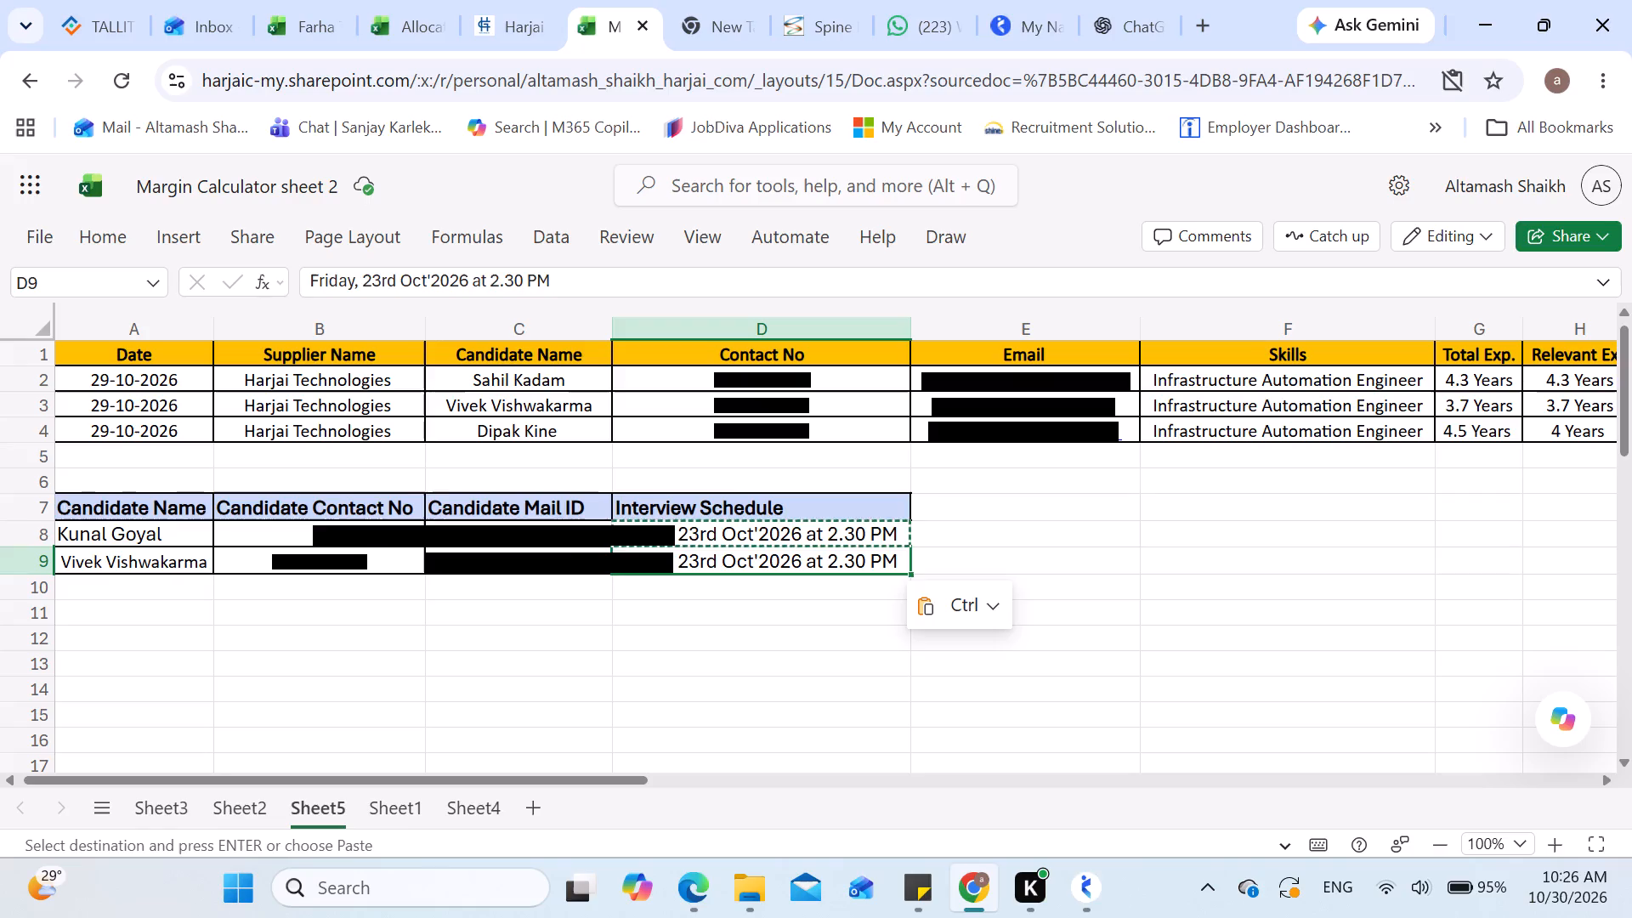
Change the date in D9 so the interview schedule reads Friday, 30th Oct'2026 at 2.30 PM.
double_click(705, 558)
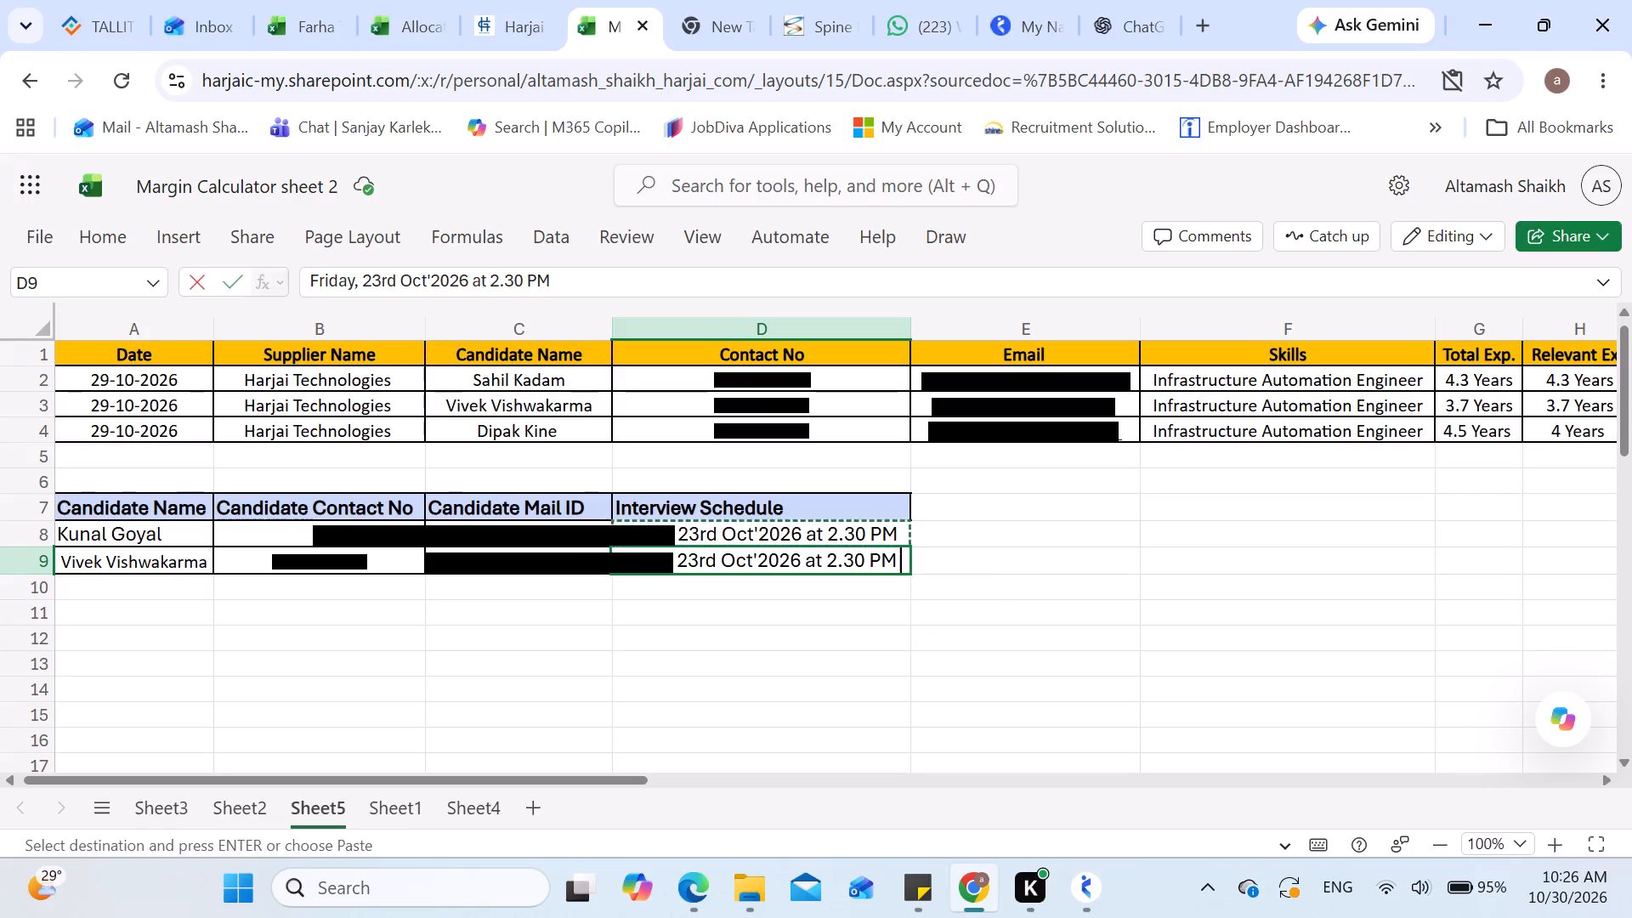
drag(696, 562, 679, 561)
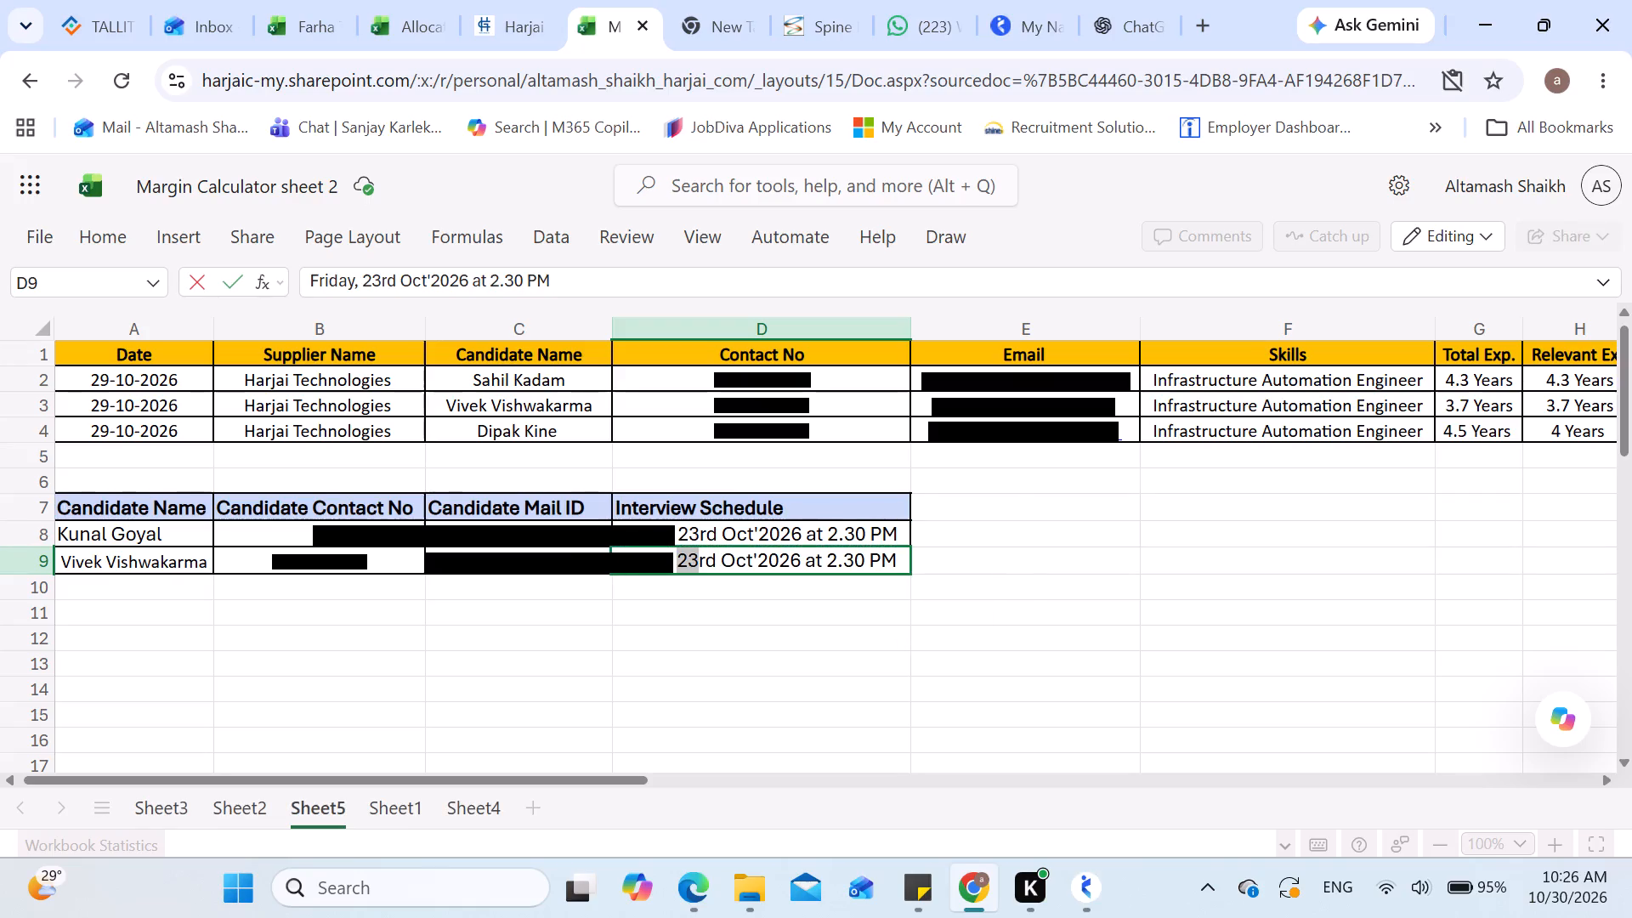
drag(679, 561, 677, 561)
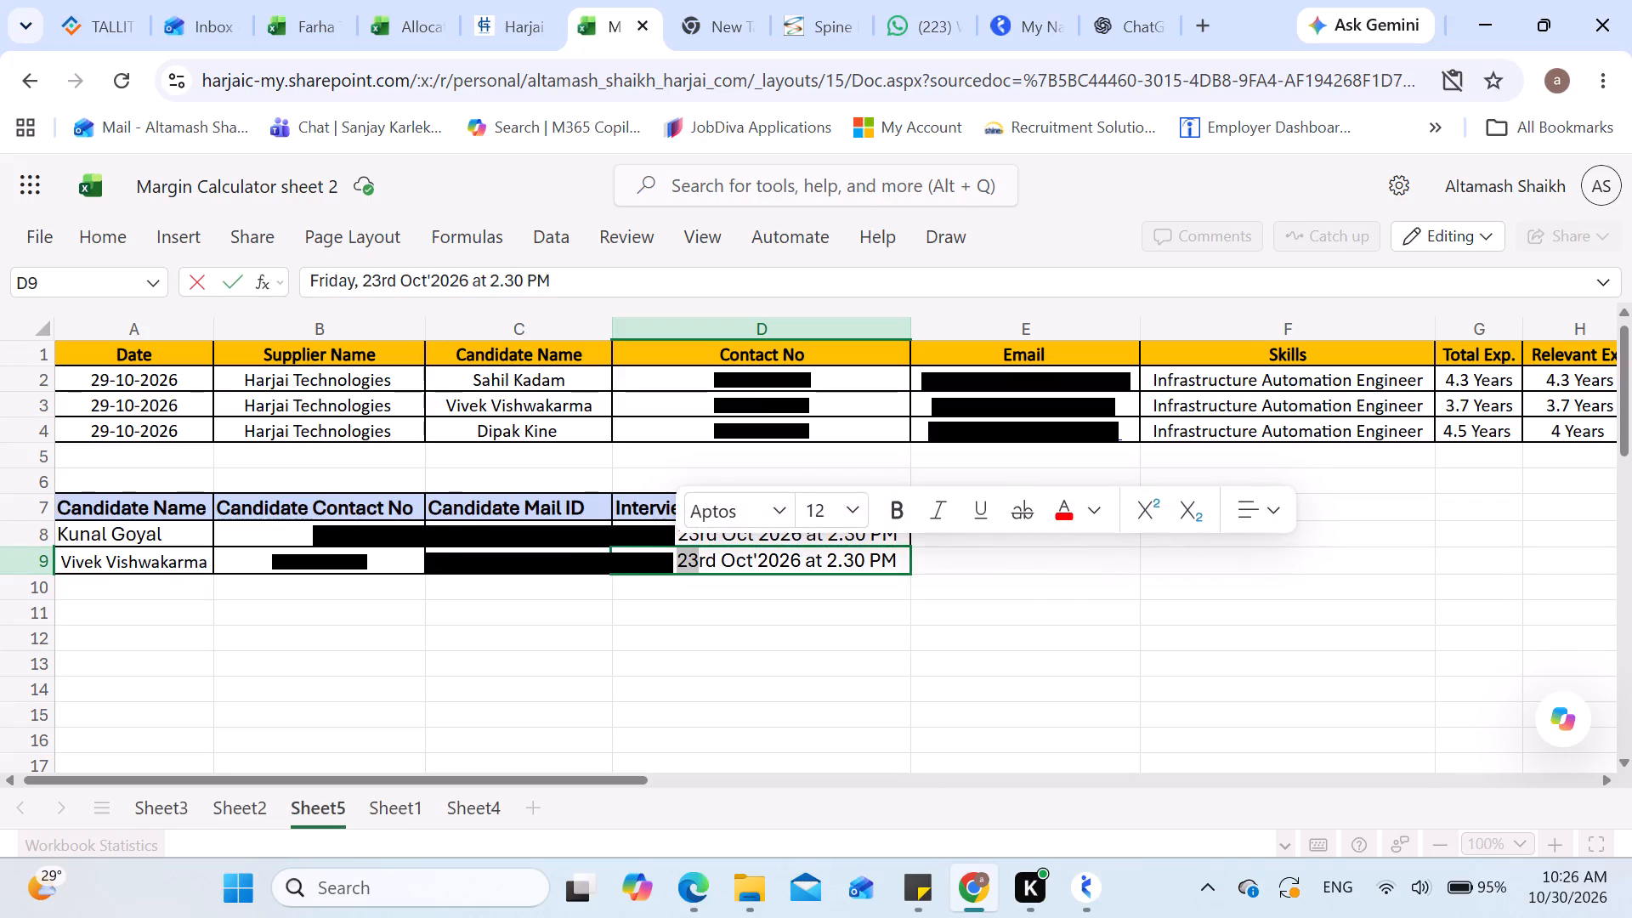
text(30)
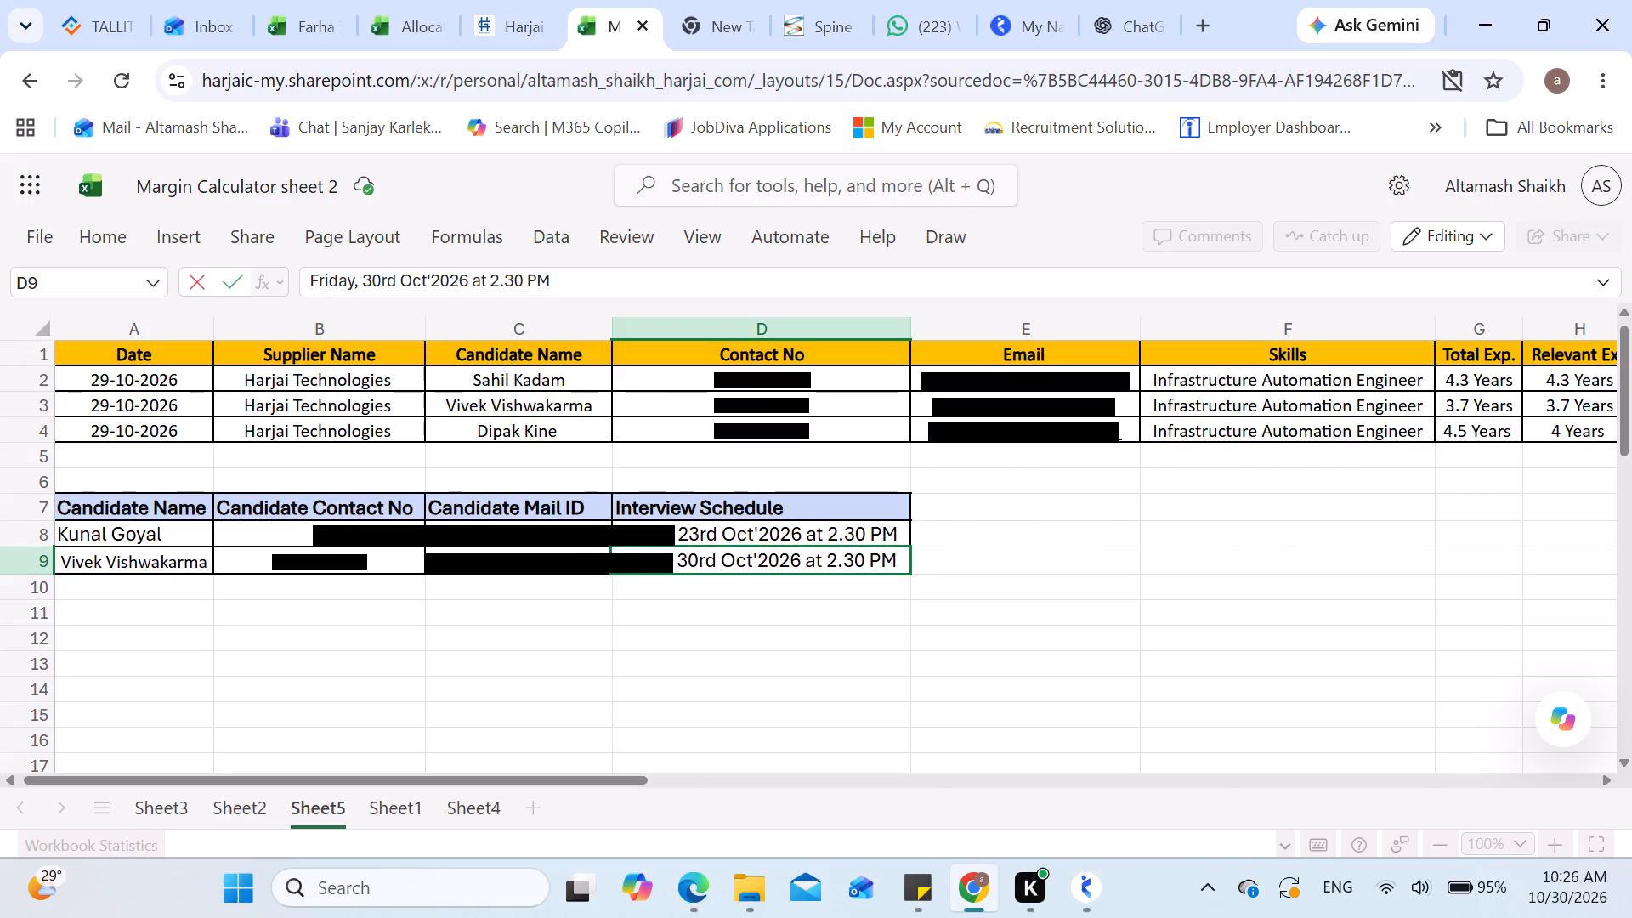
drag(713, 558, 700, 558)
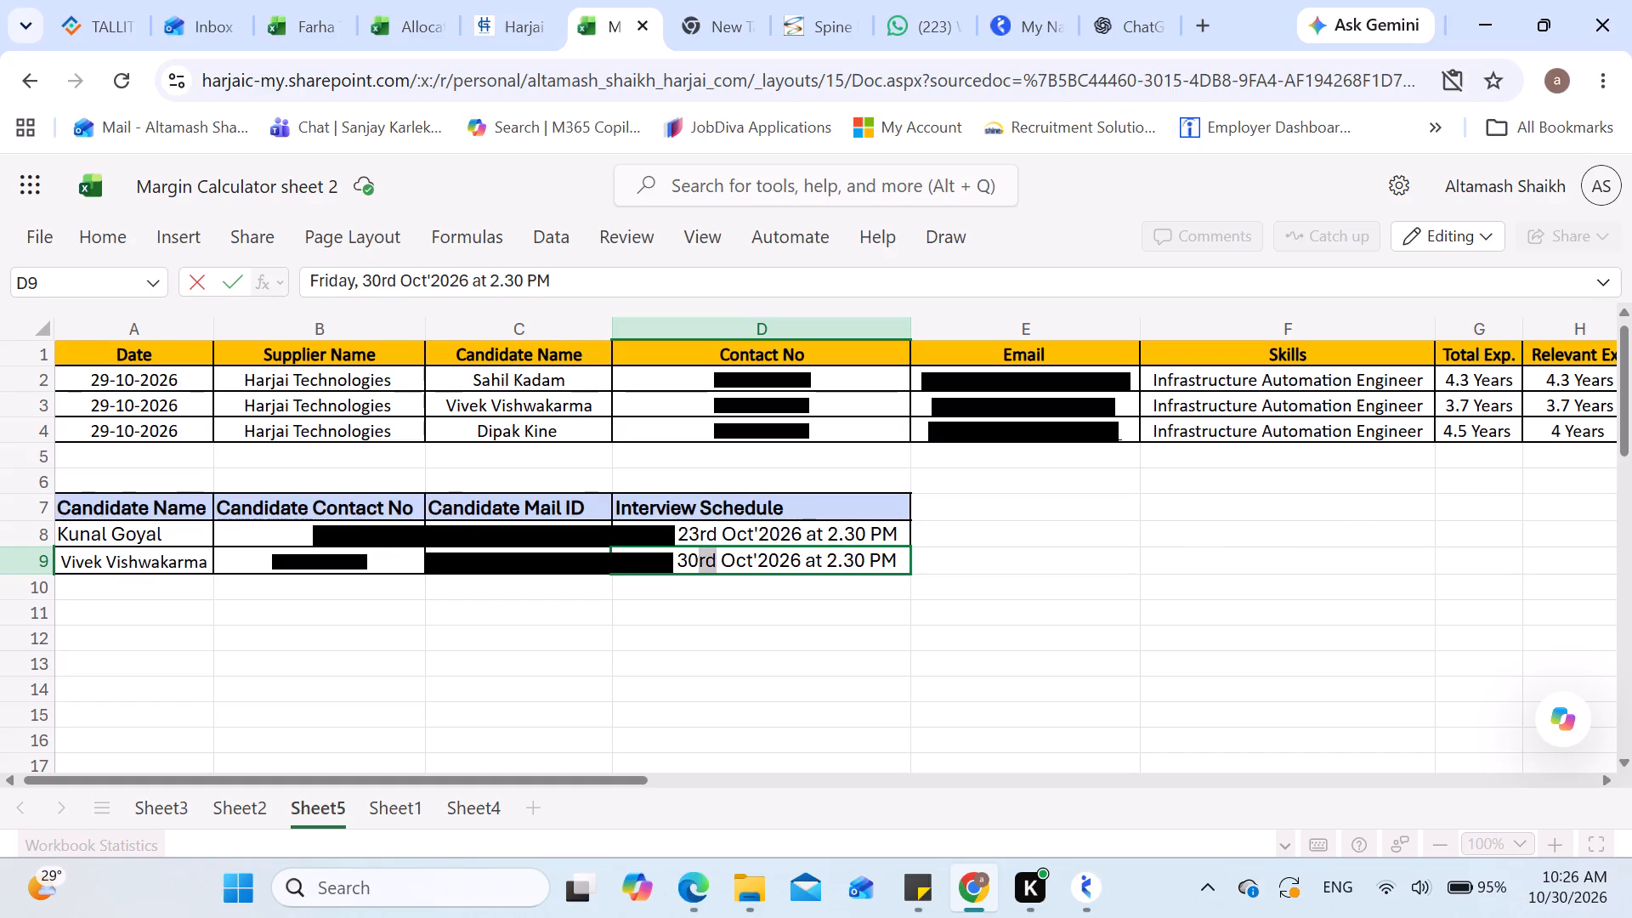
text(th)
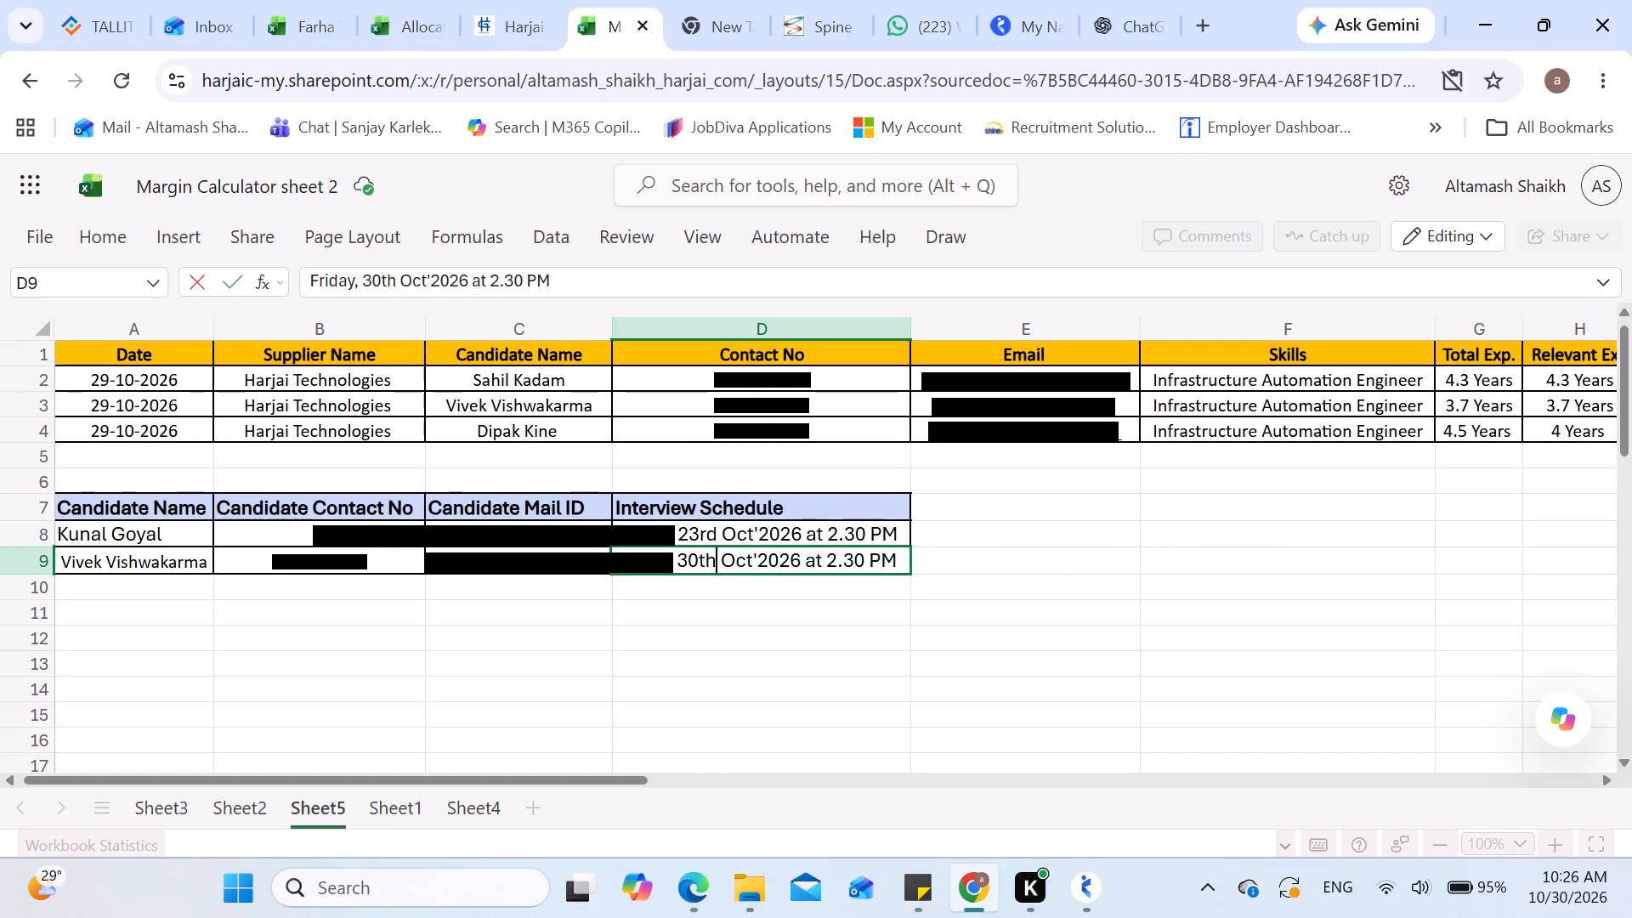
click(817, 577)
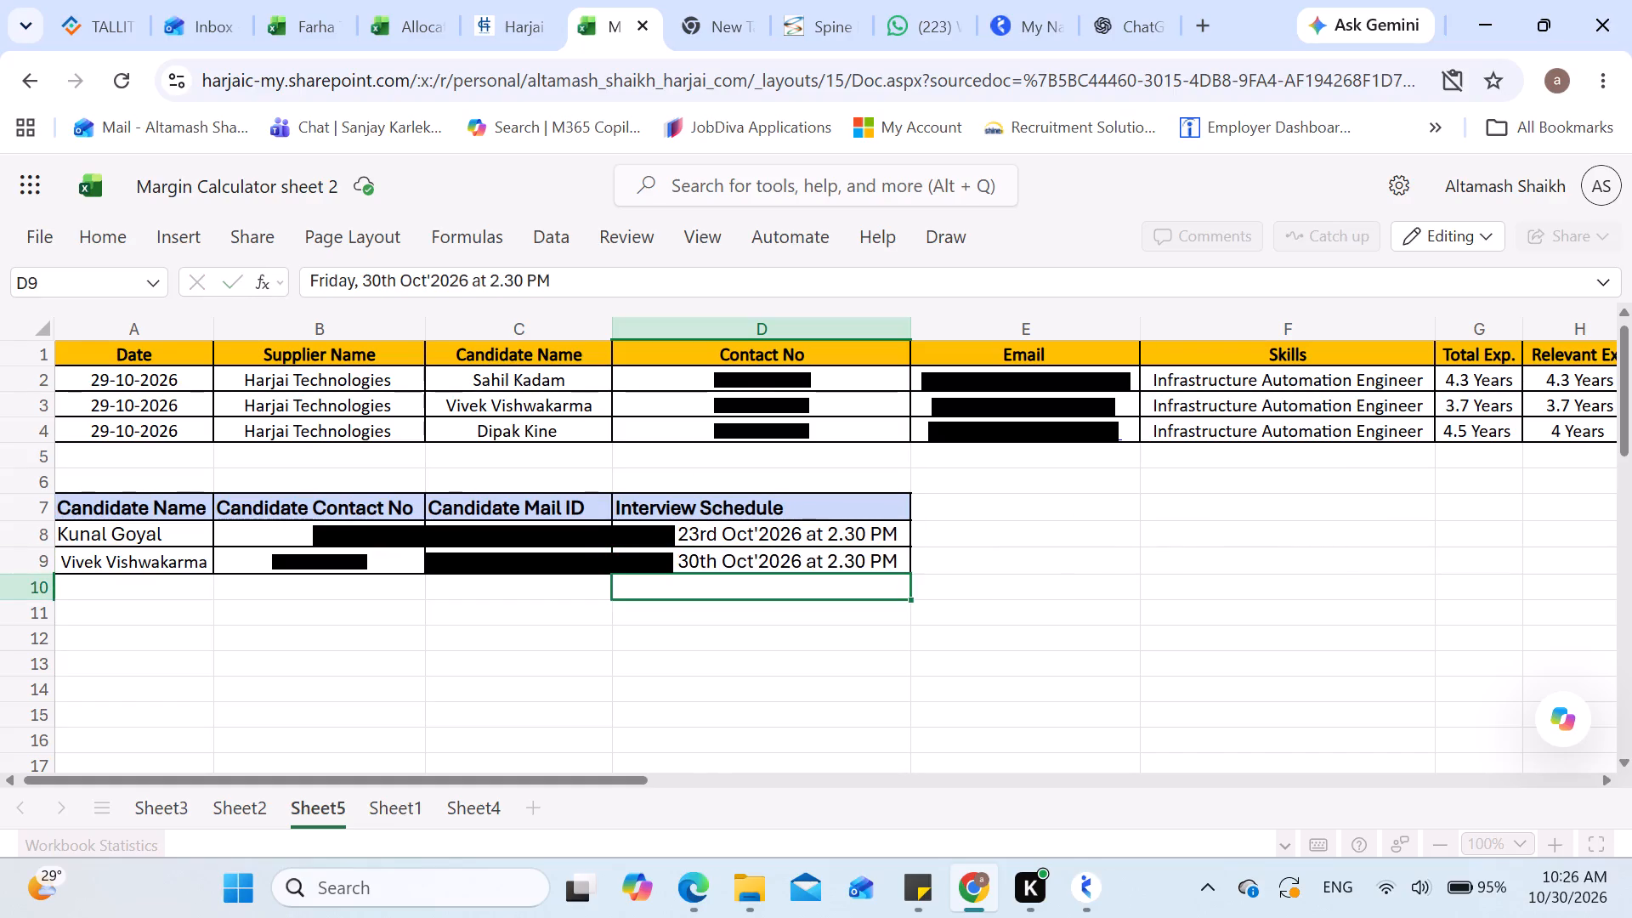
Copy the interview schedule entry from D9 into D8, the first candidate's schedule cell.
click(729, 556)
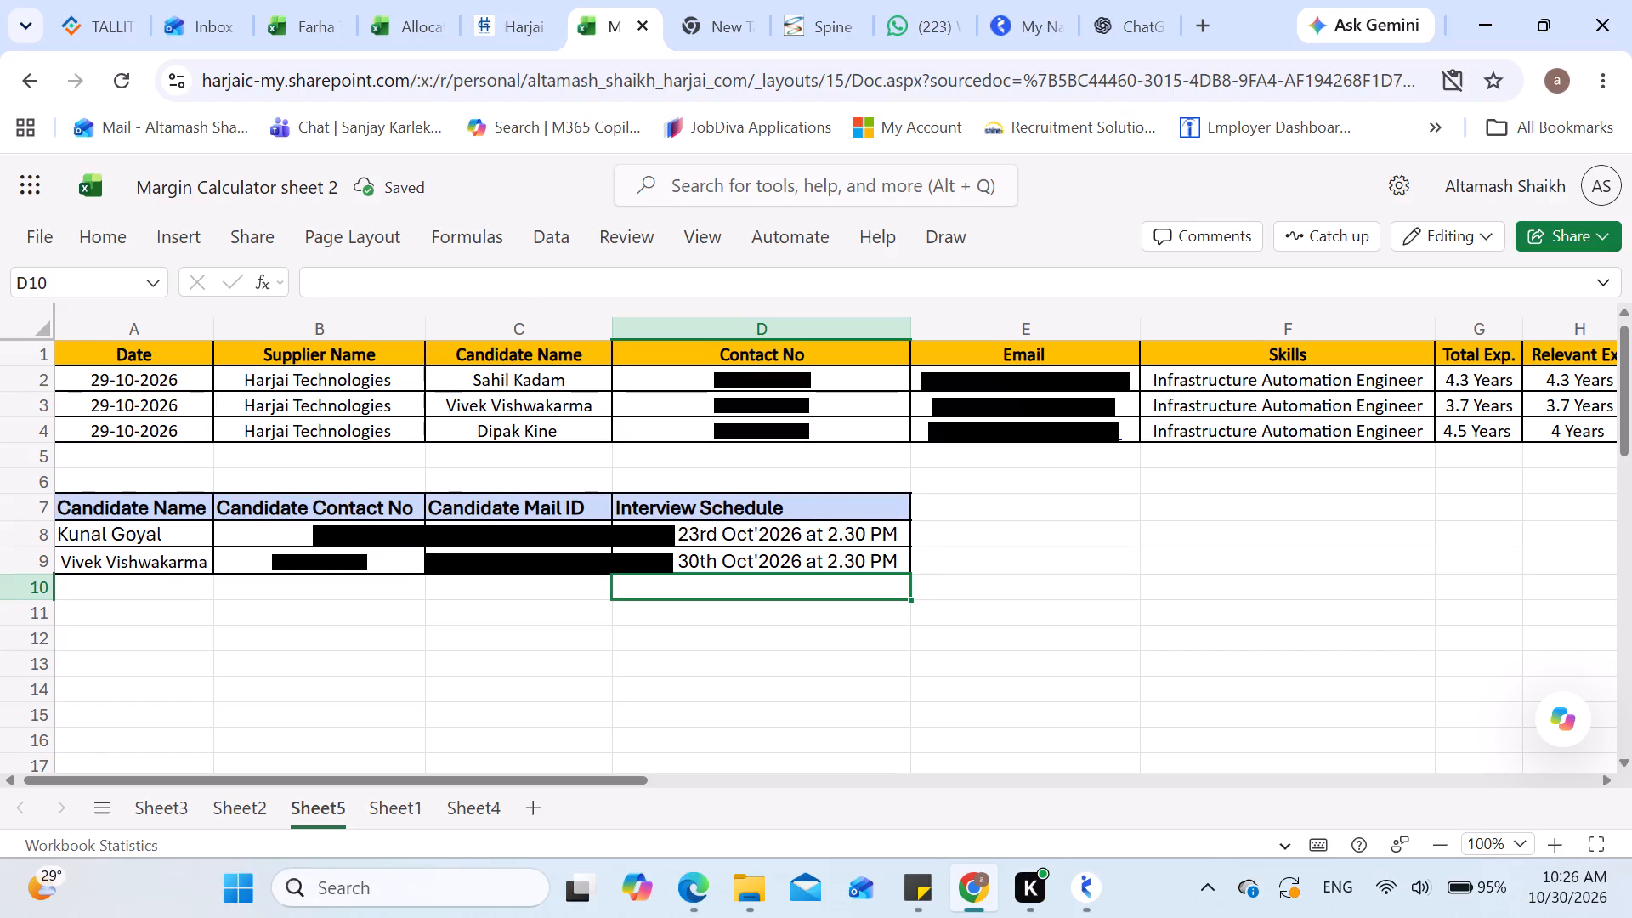
key(ctrl+c)
click(720, 535)
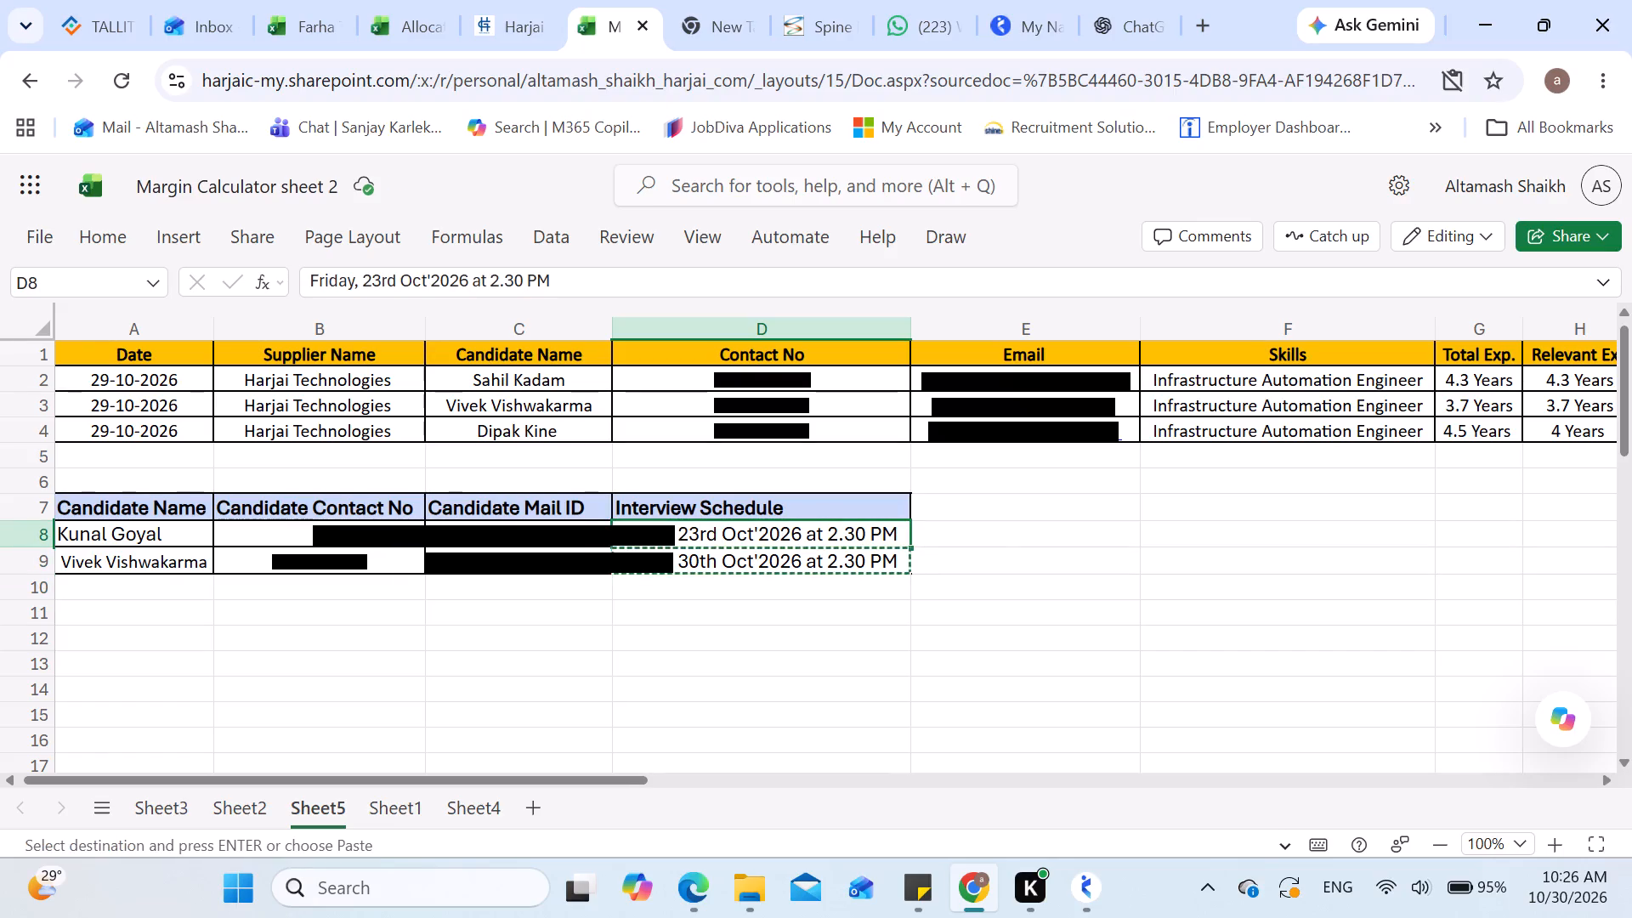
Paste the copied interview schedule entry into D8 and change its time to 2.00 PM for the first scheduled candidate.
key(ctrl+v)
double_click(695, 530)
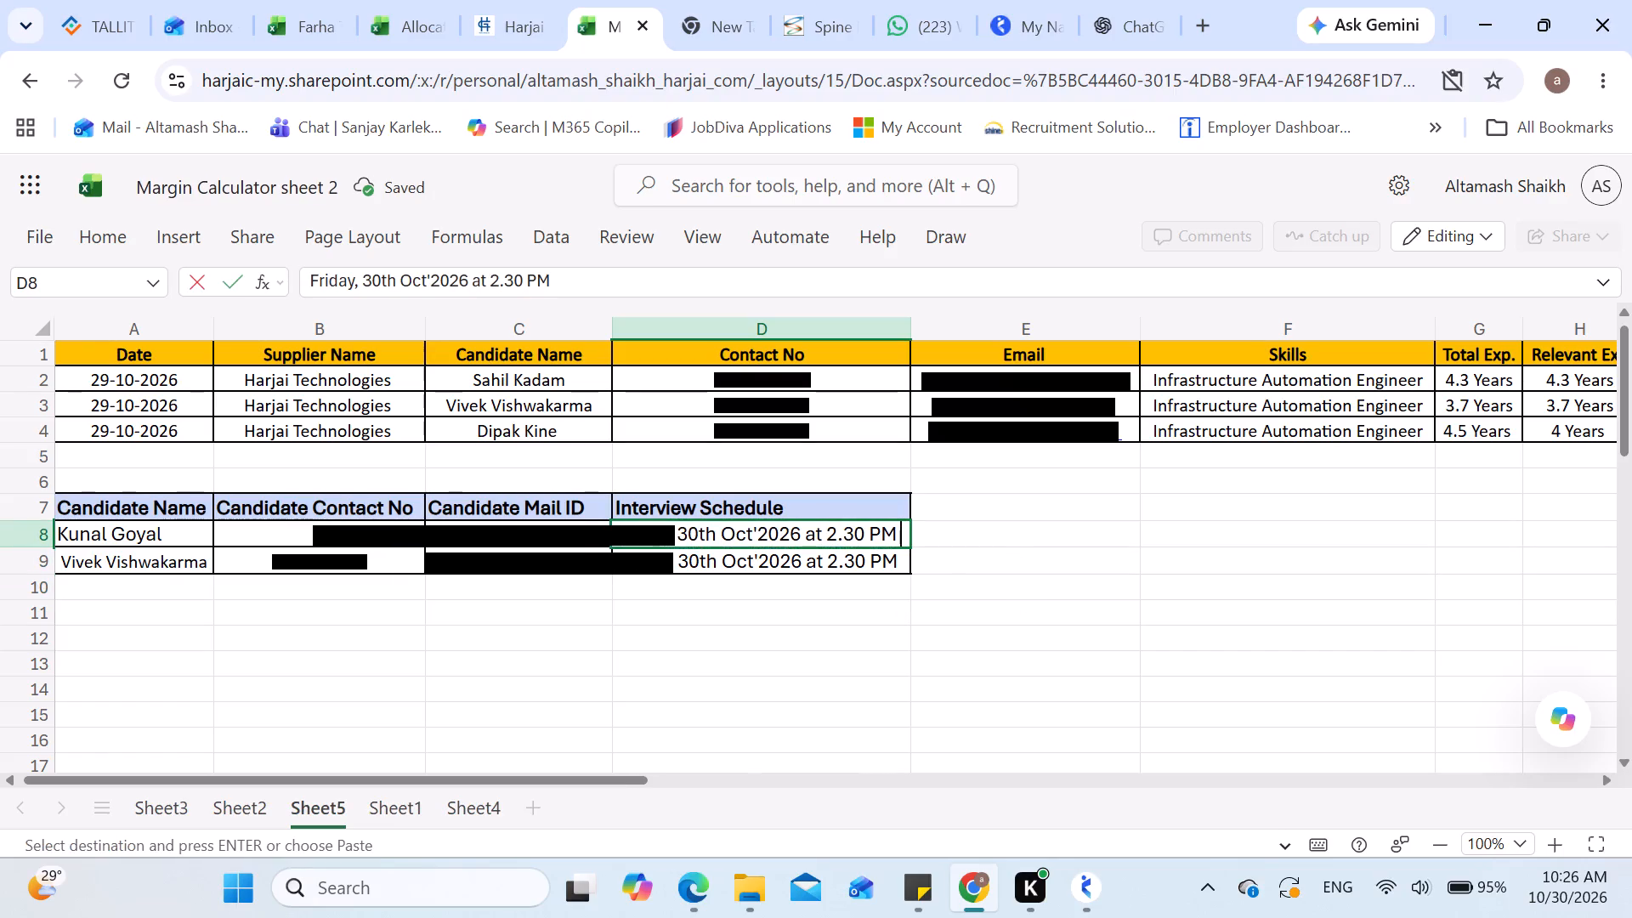
click(853, 530)
key(BackSpace)
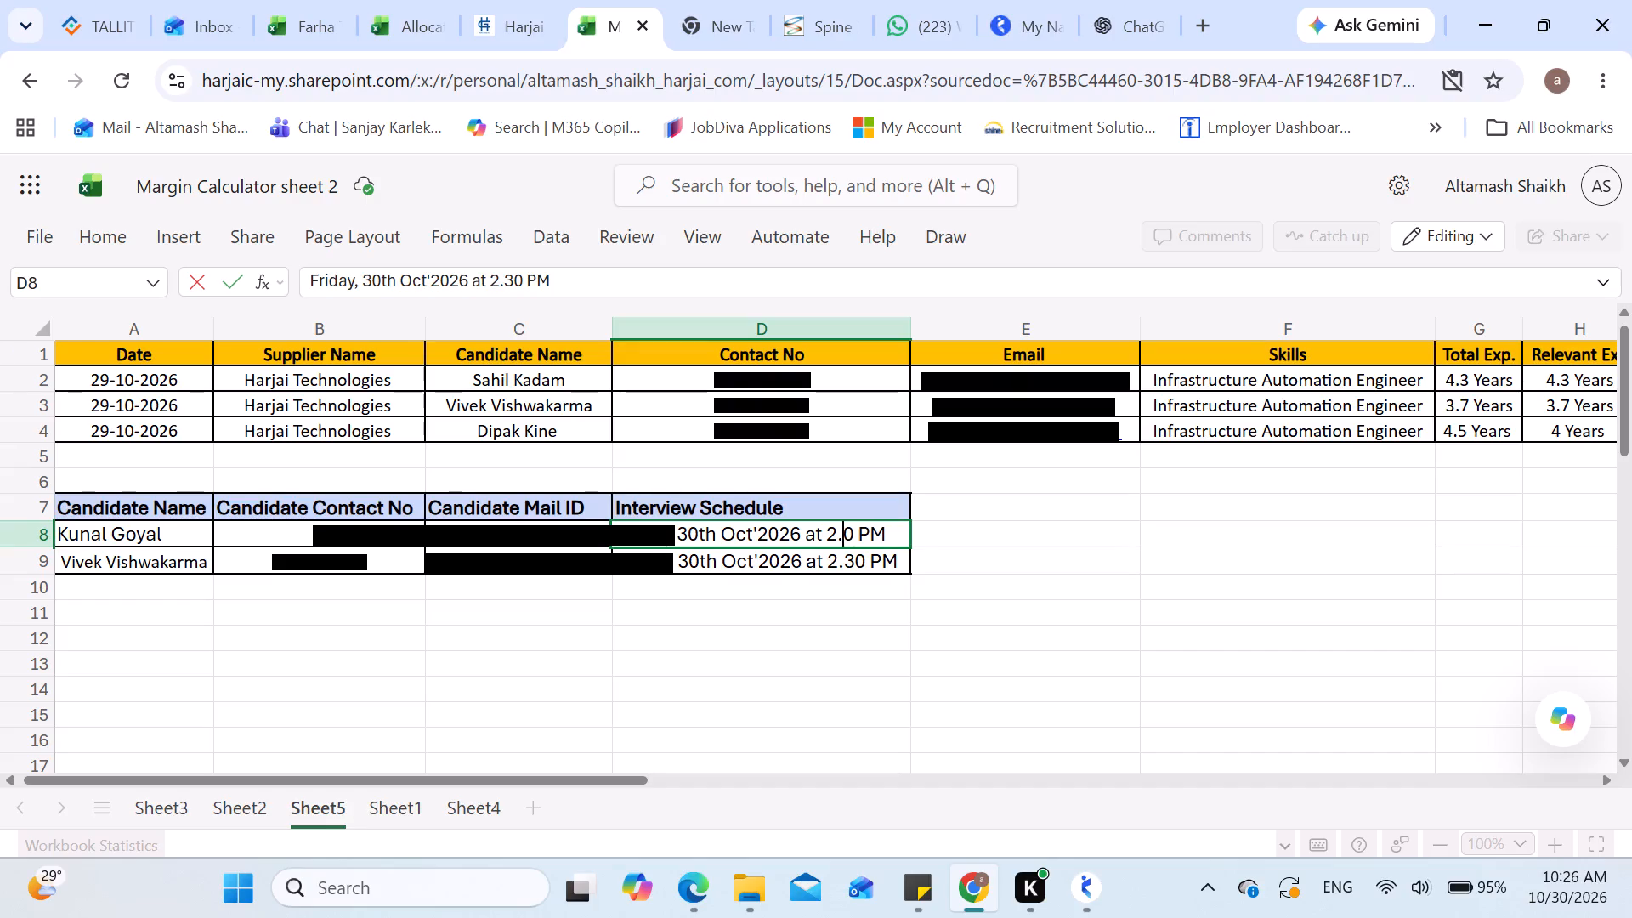
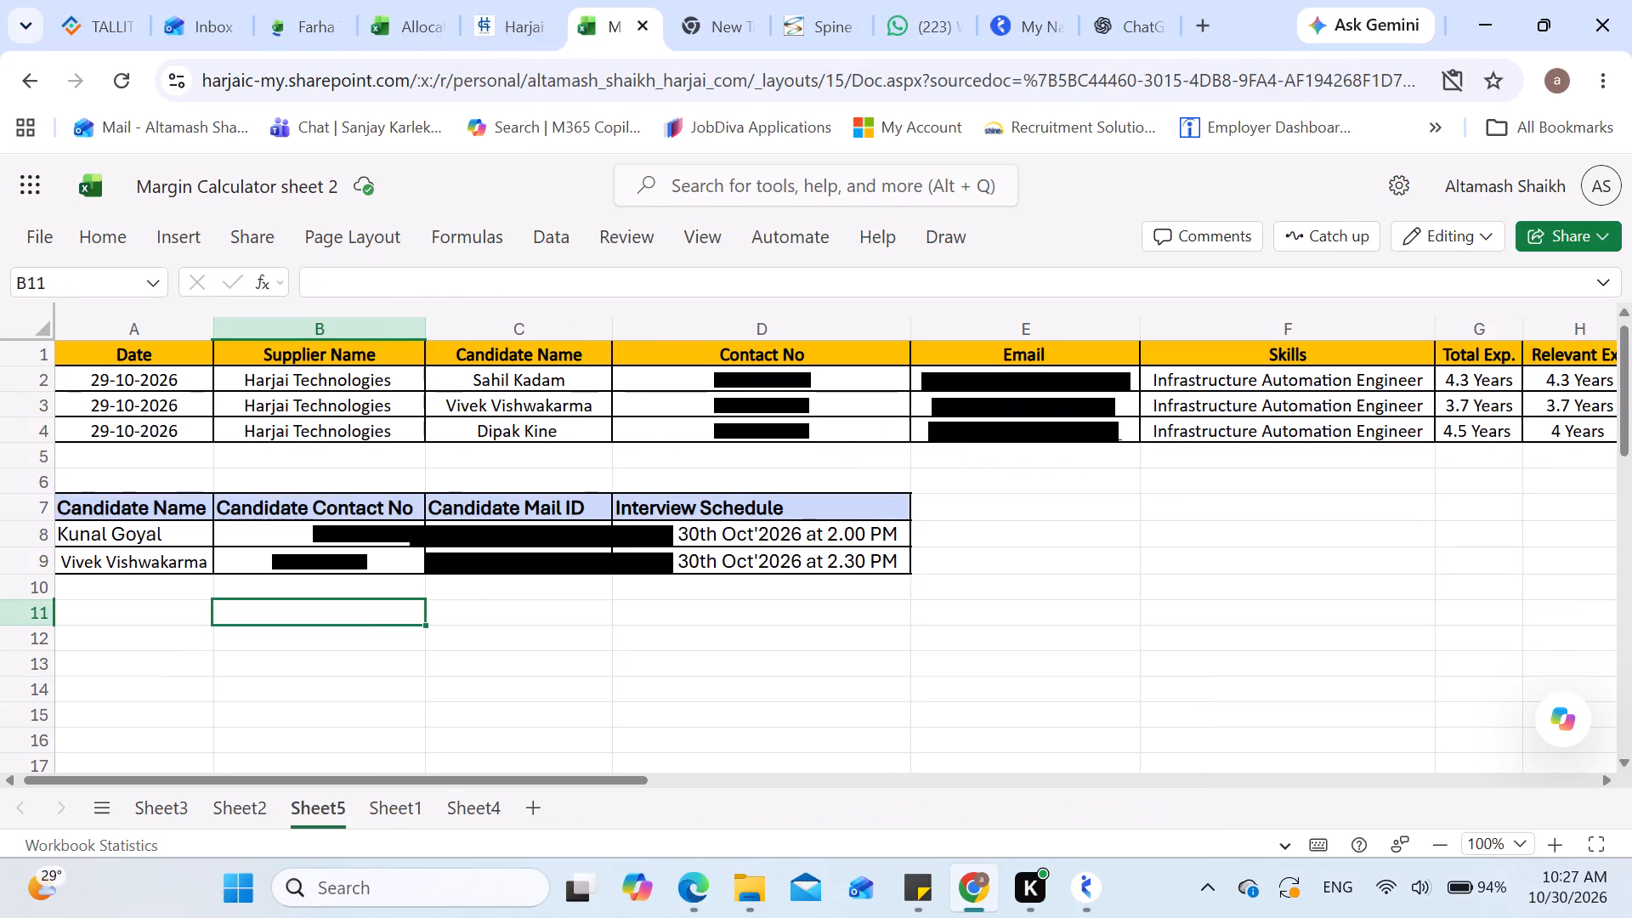
Paste the first scheduled candidate's email into C8, under Candidate Mail ID.
click(520, 531)
key(ctrl+v)
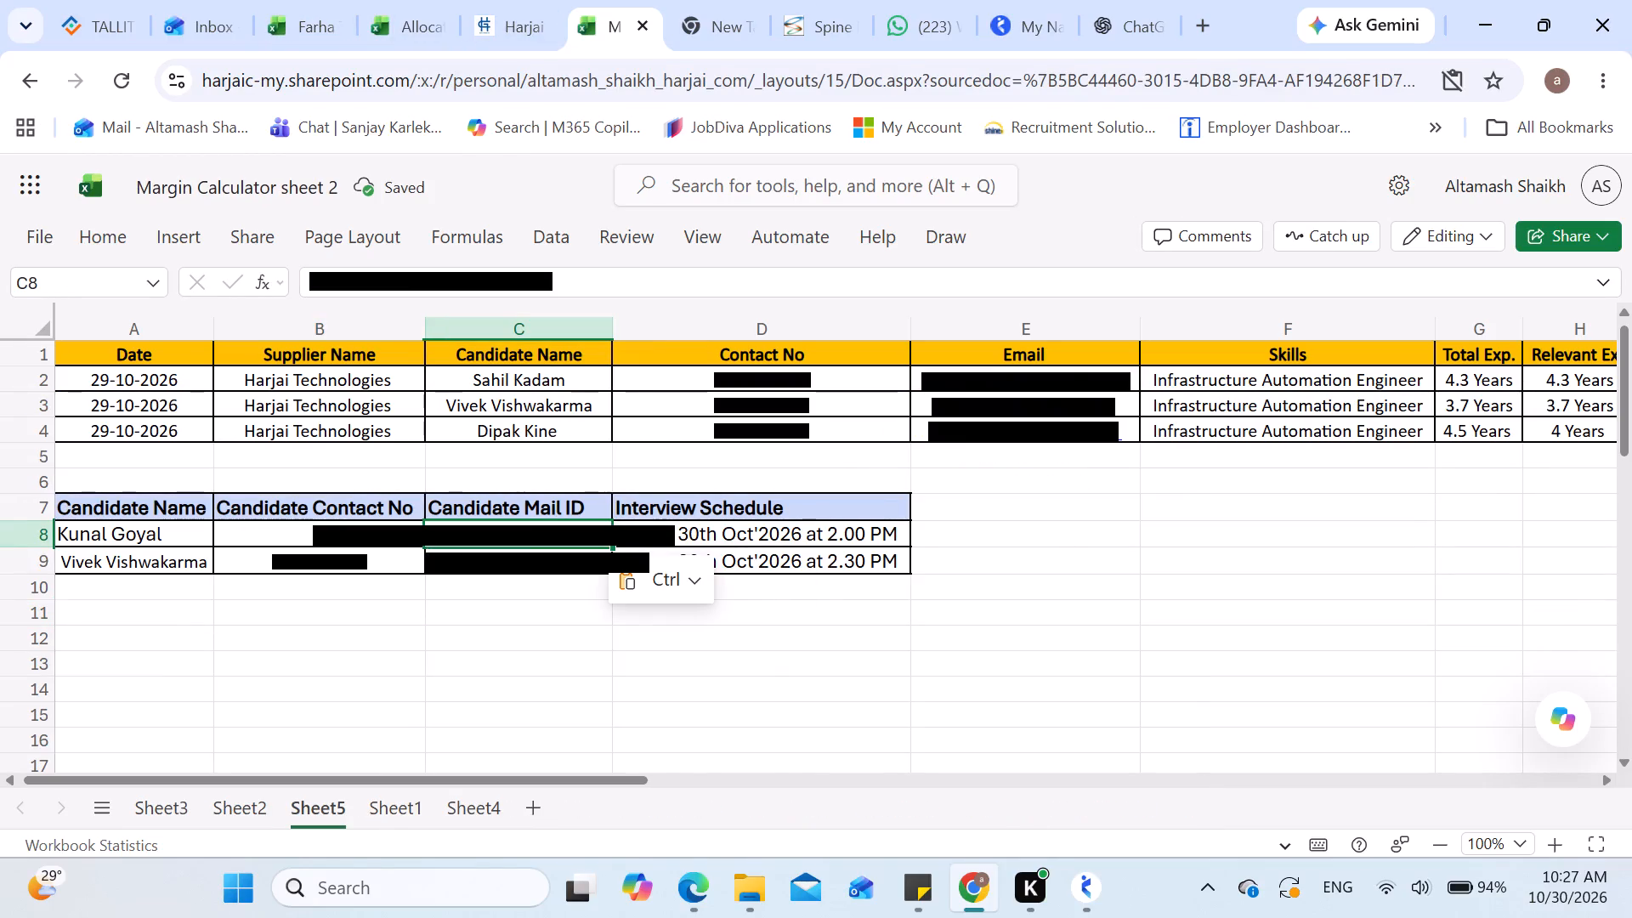
AutoFit column C to the width of its longest entry.
double_click(607, 335)
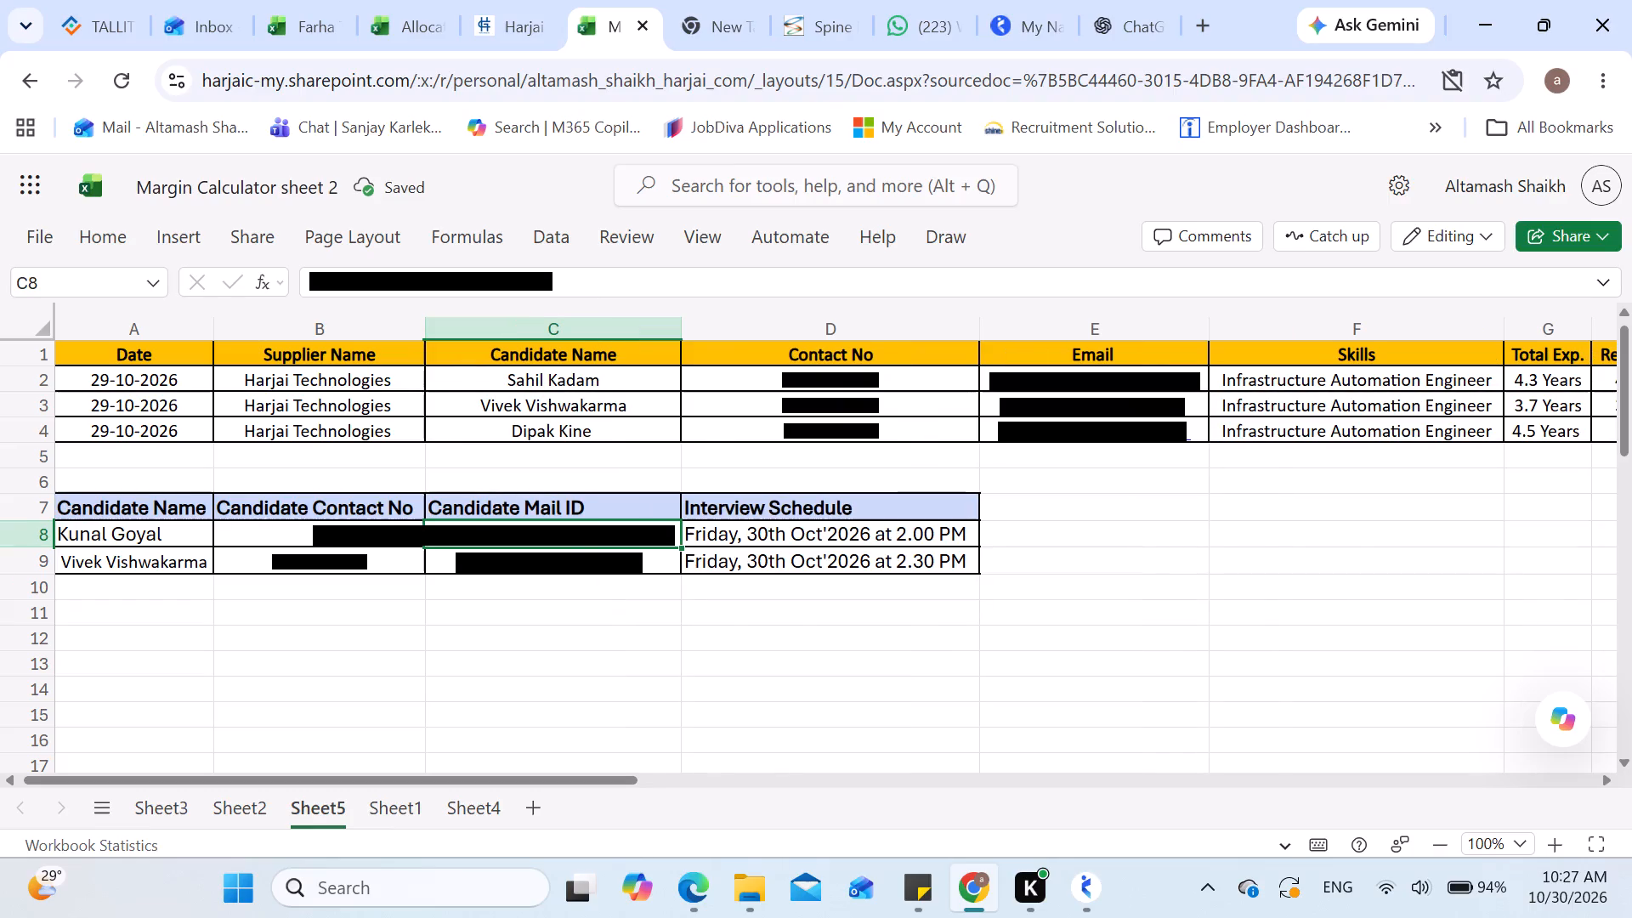
Apply the cell formatting of C3 to the interview schedule entries in A8:D9 with Format Painter.
click(460, 405)
click(103, 222)
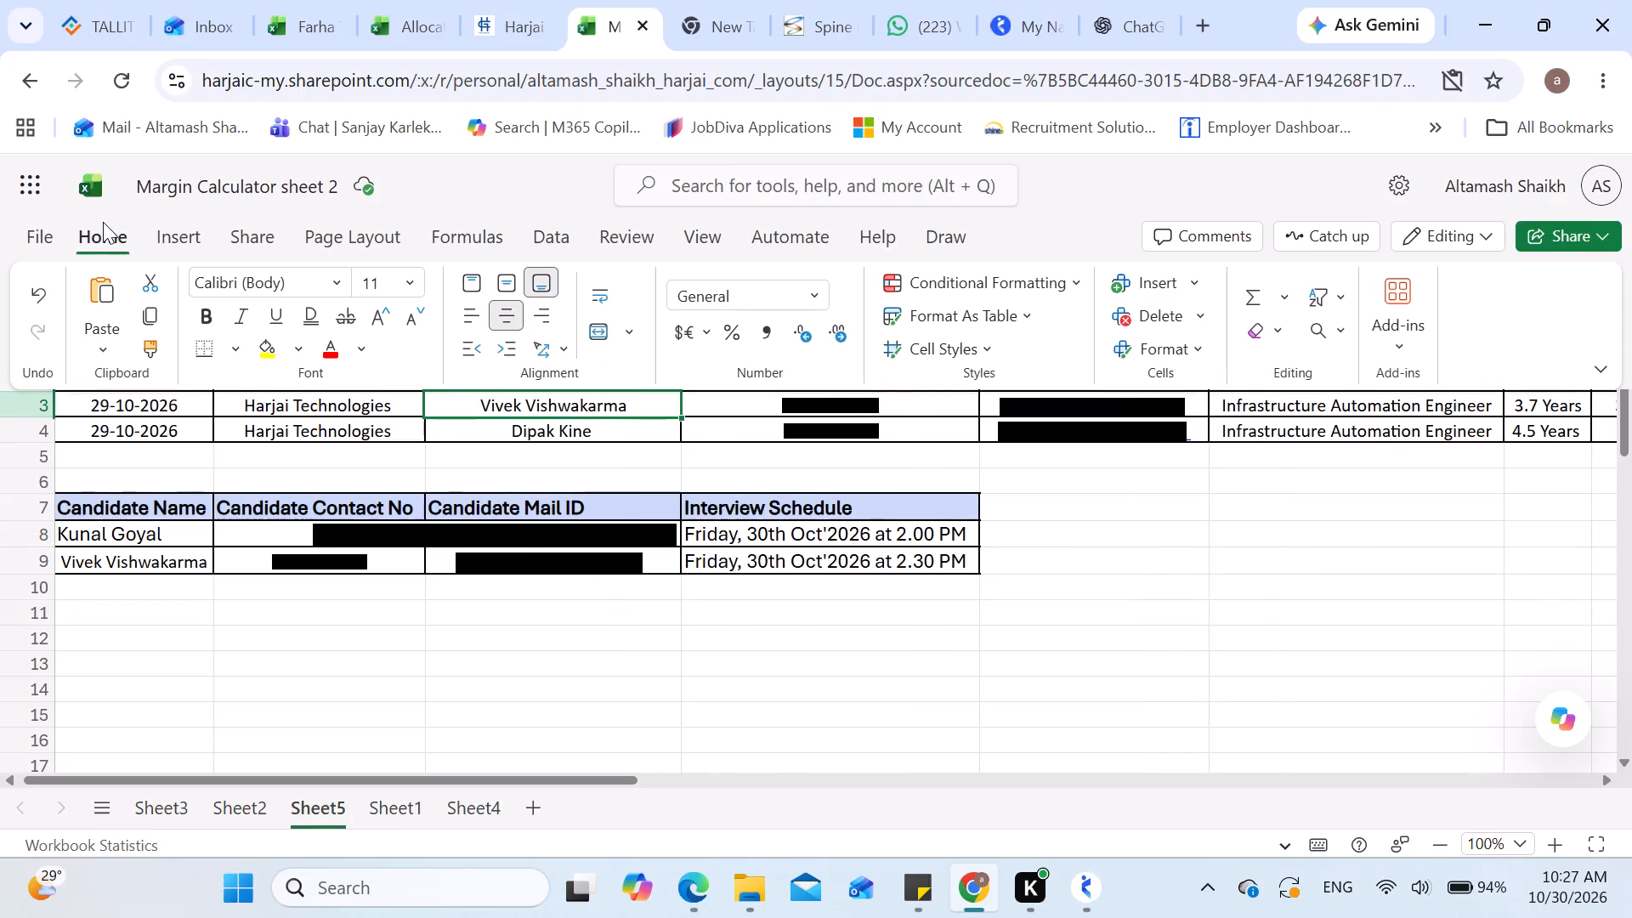
click(154, 341)
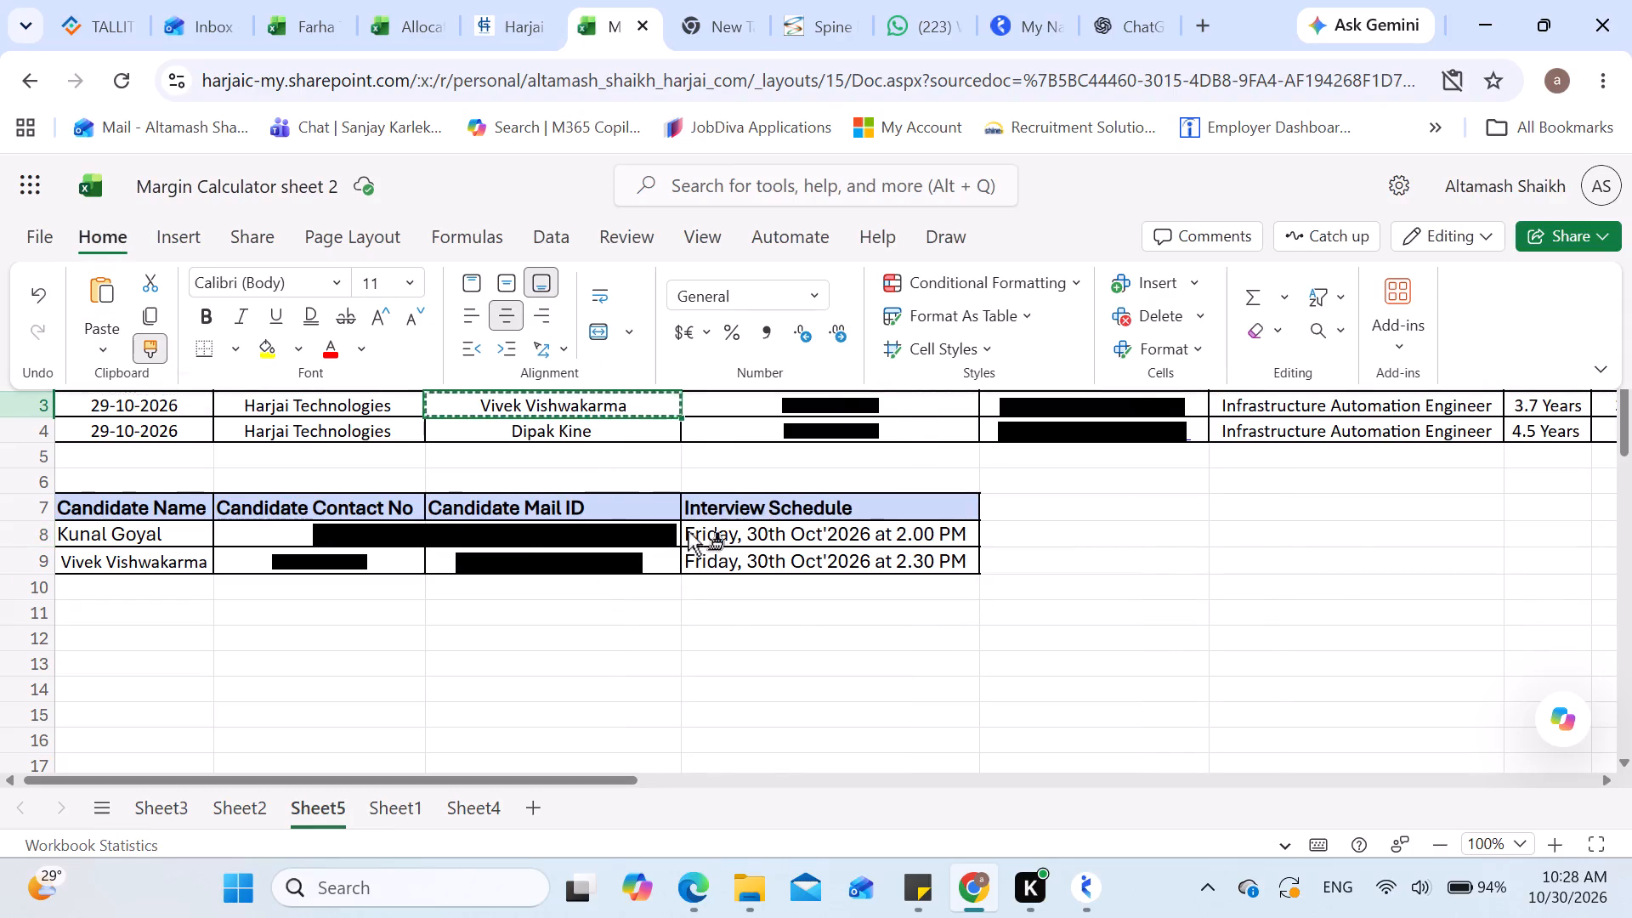
drag(786, 554, 392, 540)
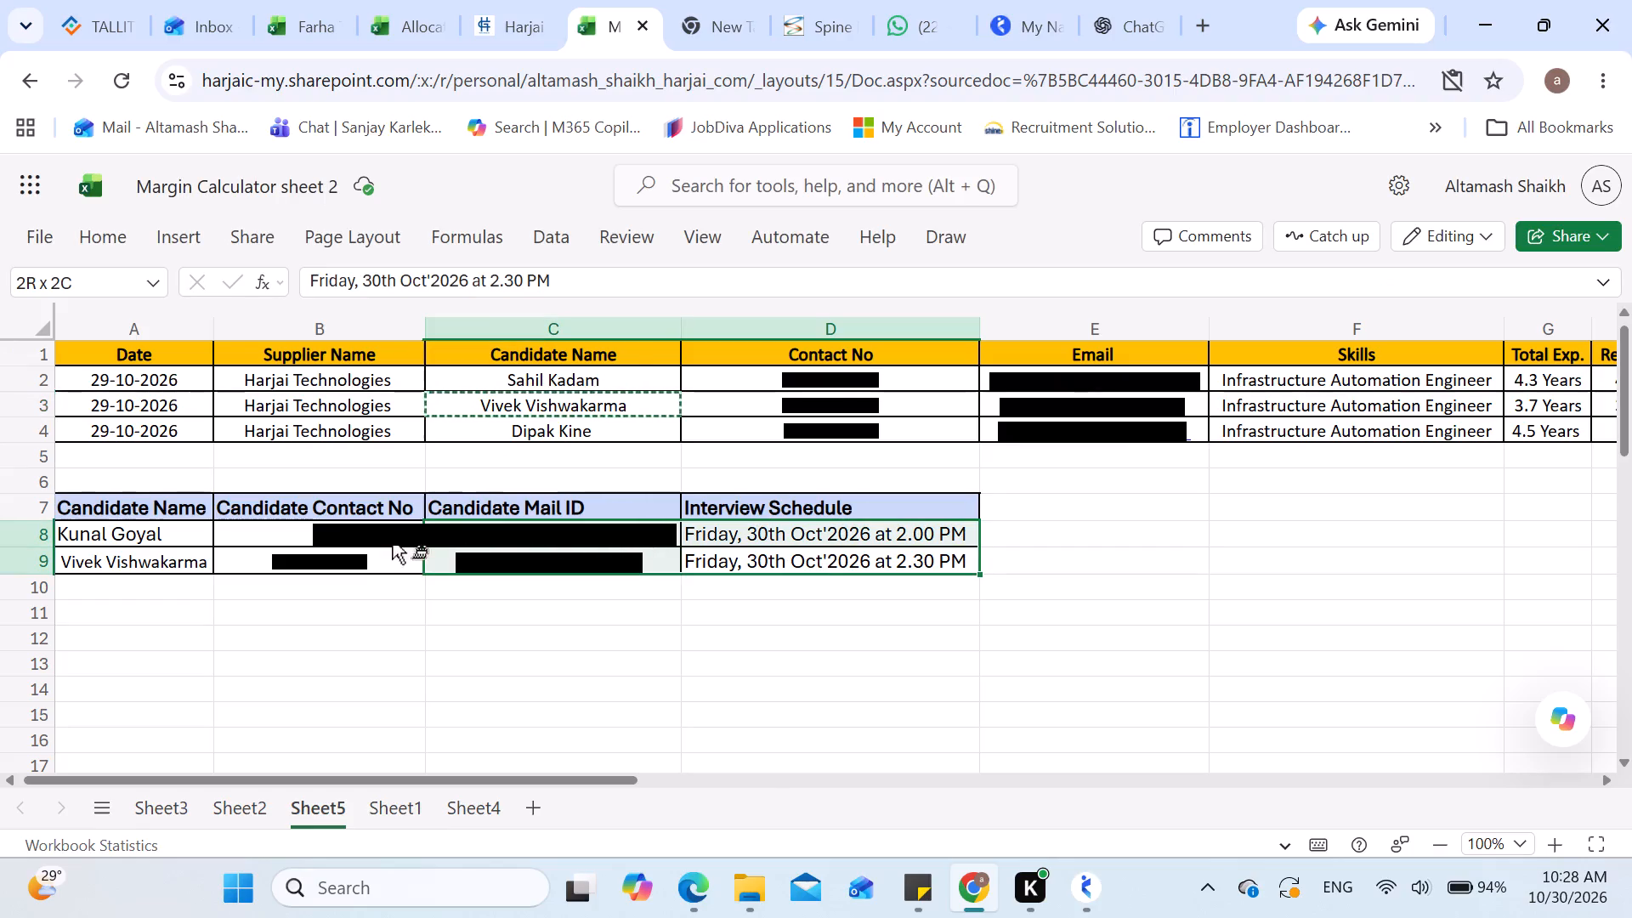
drag(392, 540, 154, 535)
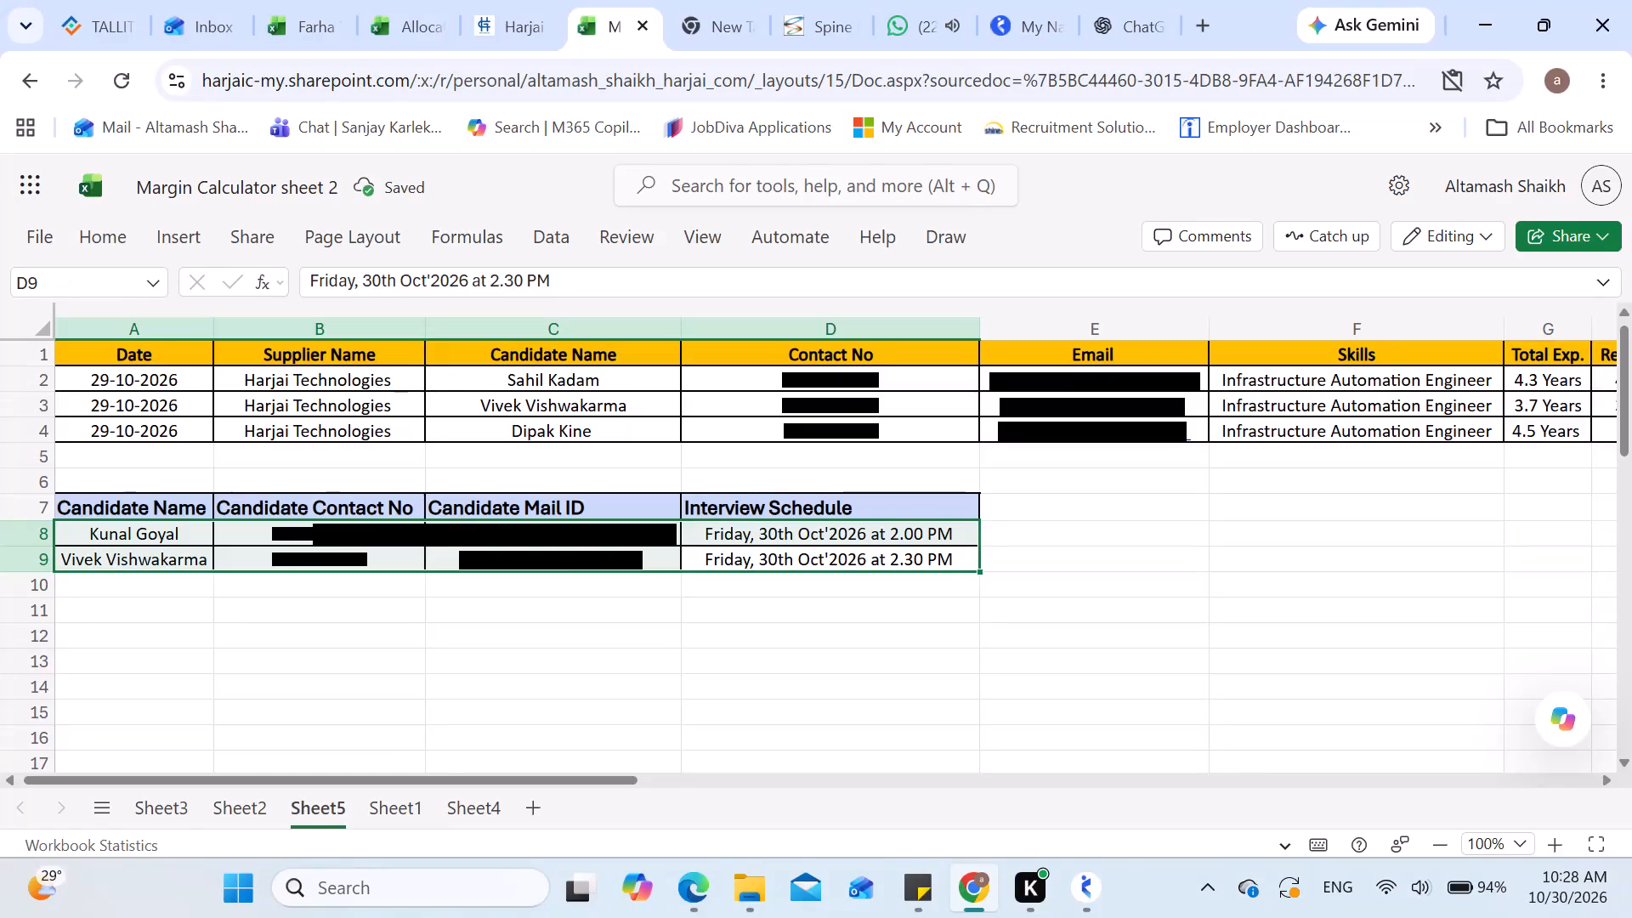
click(465, 603)
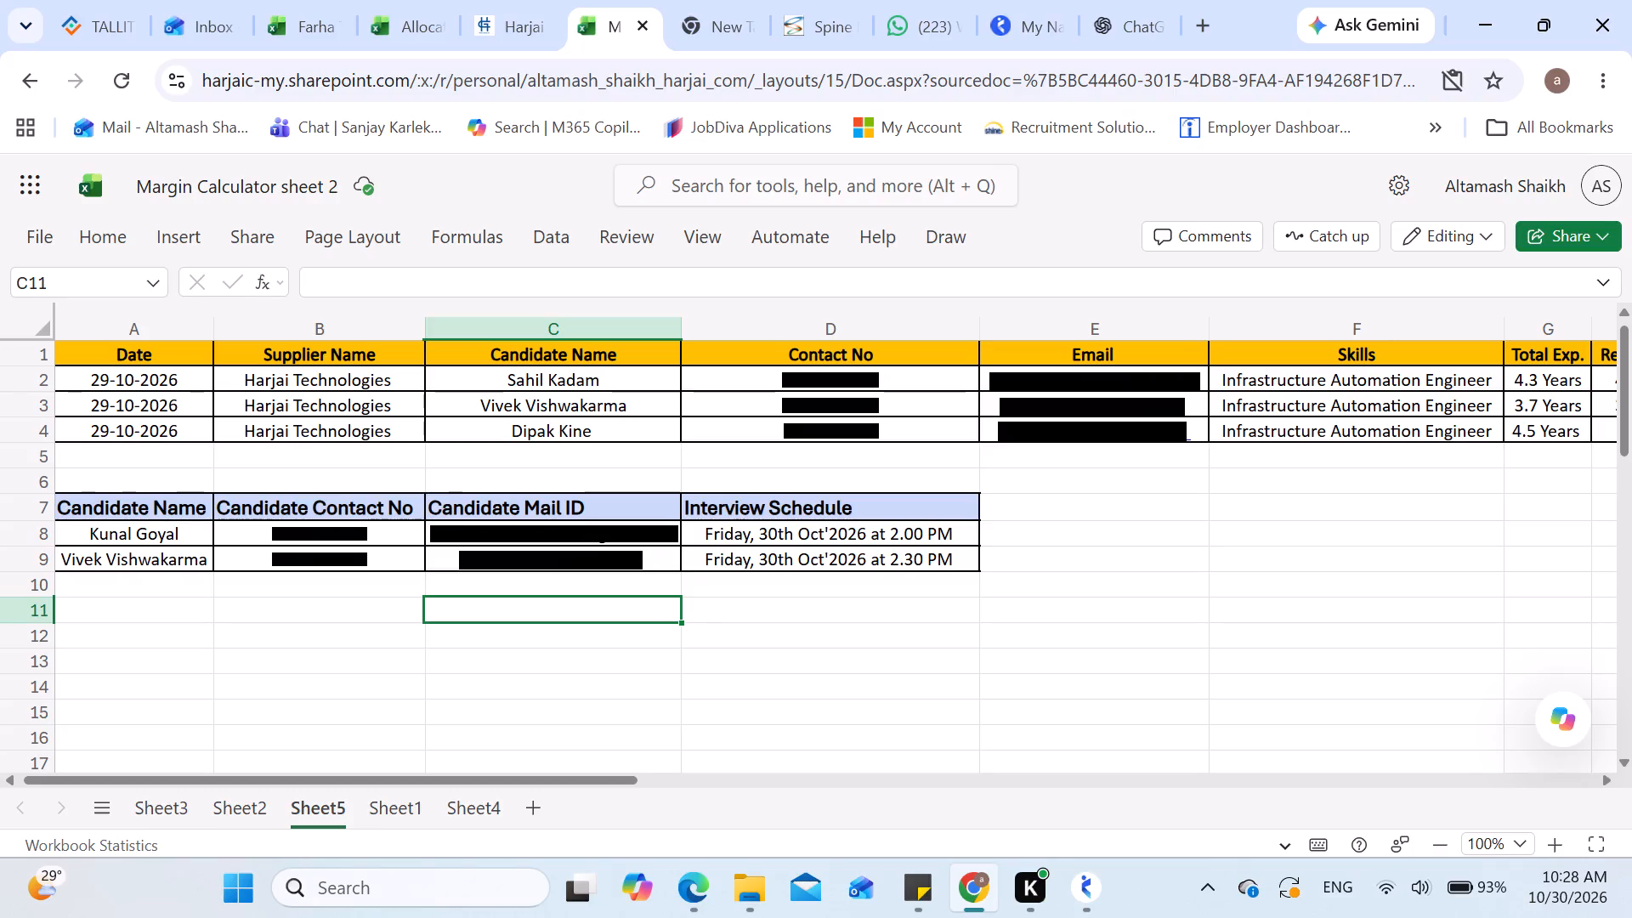